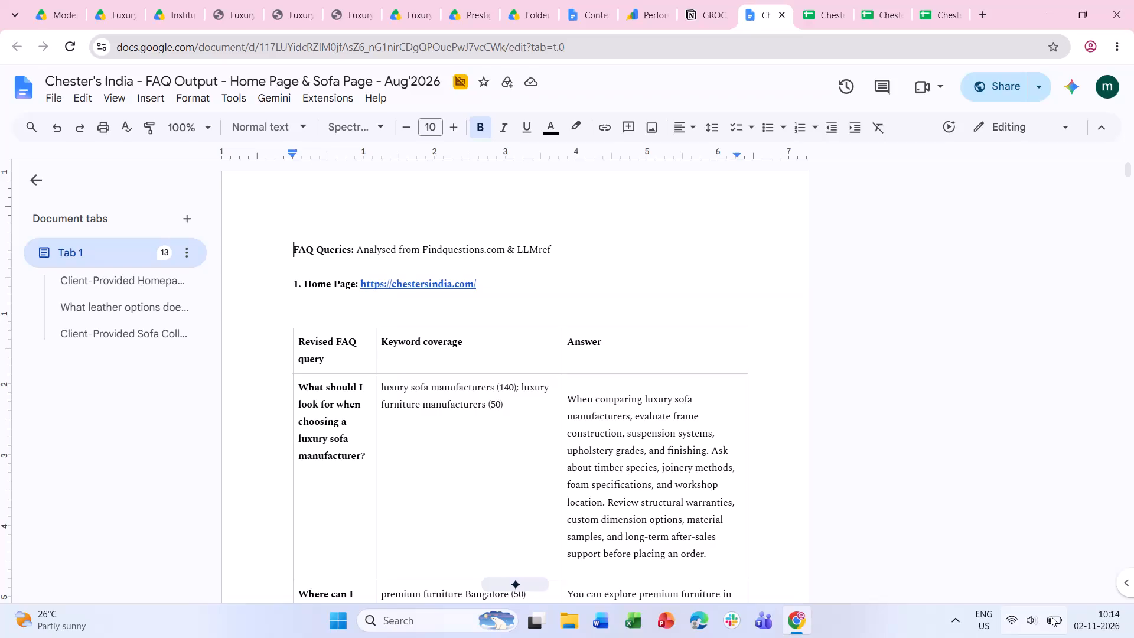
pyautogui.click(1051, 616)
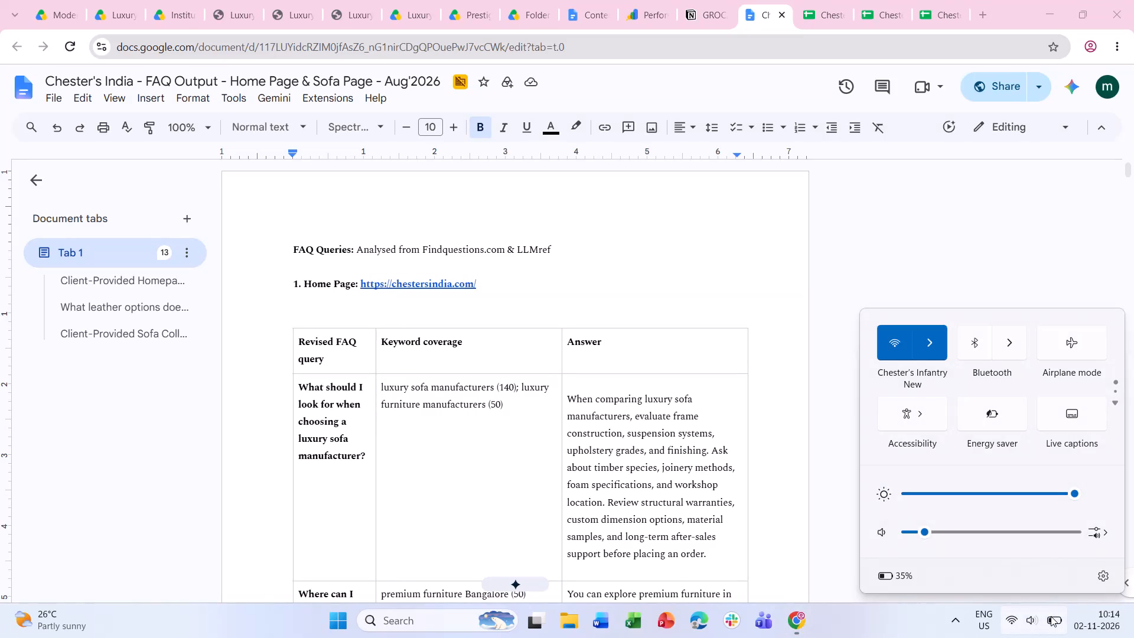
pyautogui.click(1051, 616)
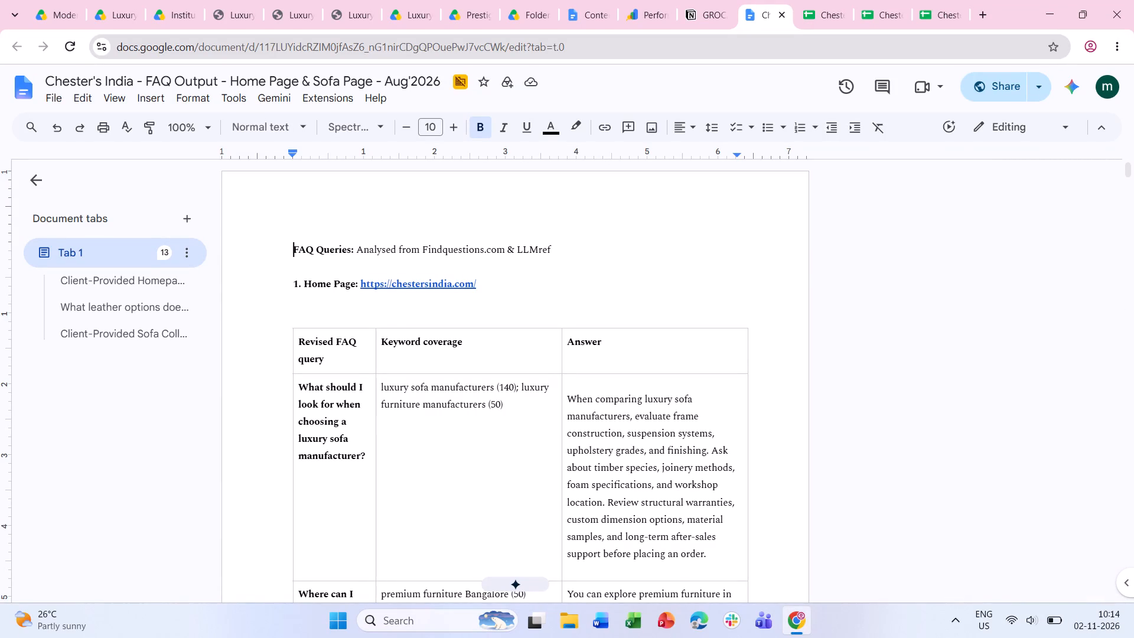
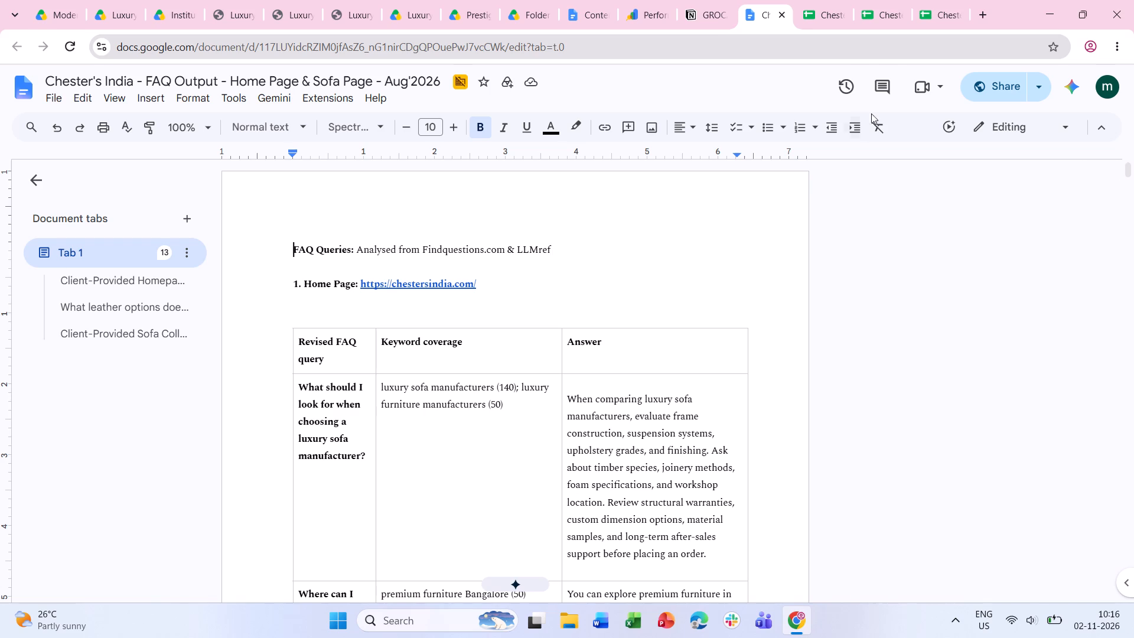
# Switch to the GROCAT - SEO page in Notion and review its monthly work notes from Month 4 back to the page's beginning.
pyautogui.click(701, 6)
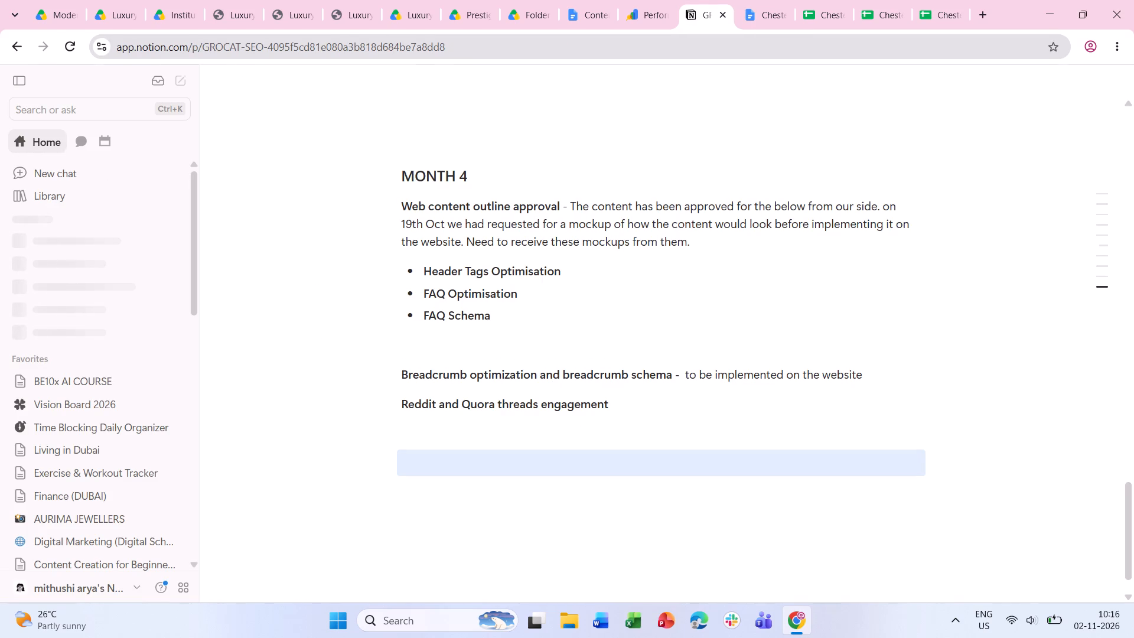
pyautogui.scroll(-5, 835, 368)
pyautogui.scroll(4, 829, 381)
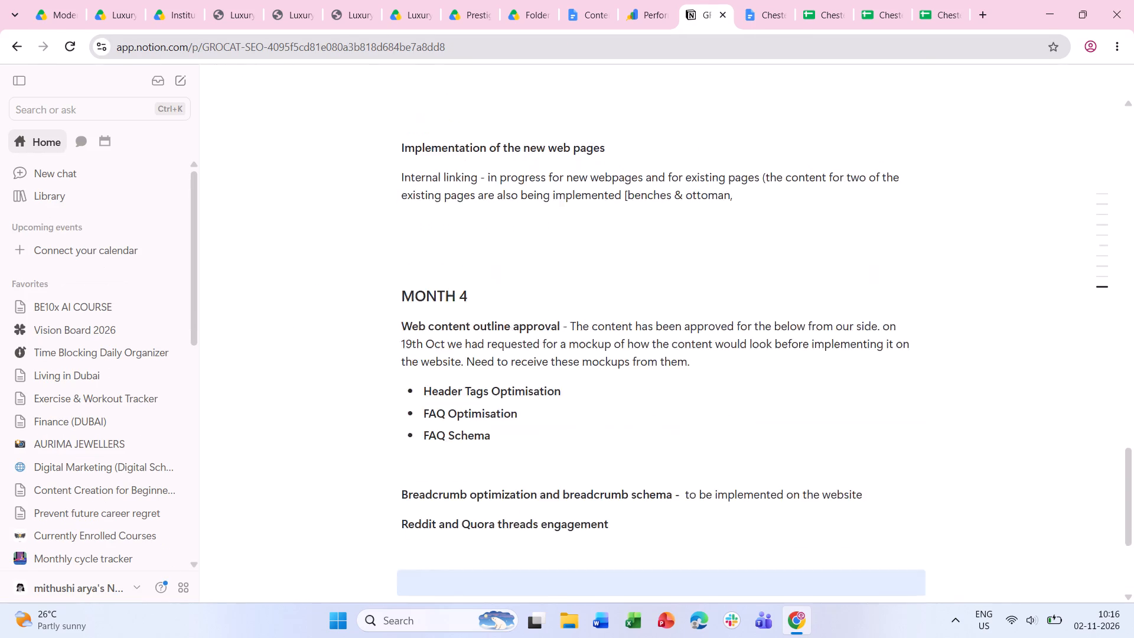
pyautogui.scroll(13, 829, 381)
pyautogui.scroll(16, 829, 381)
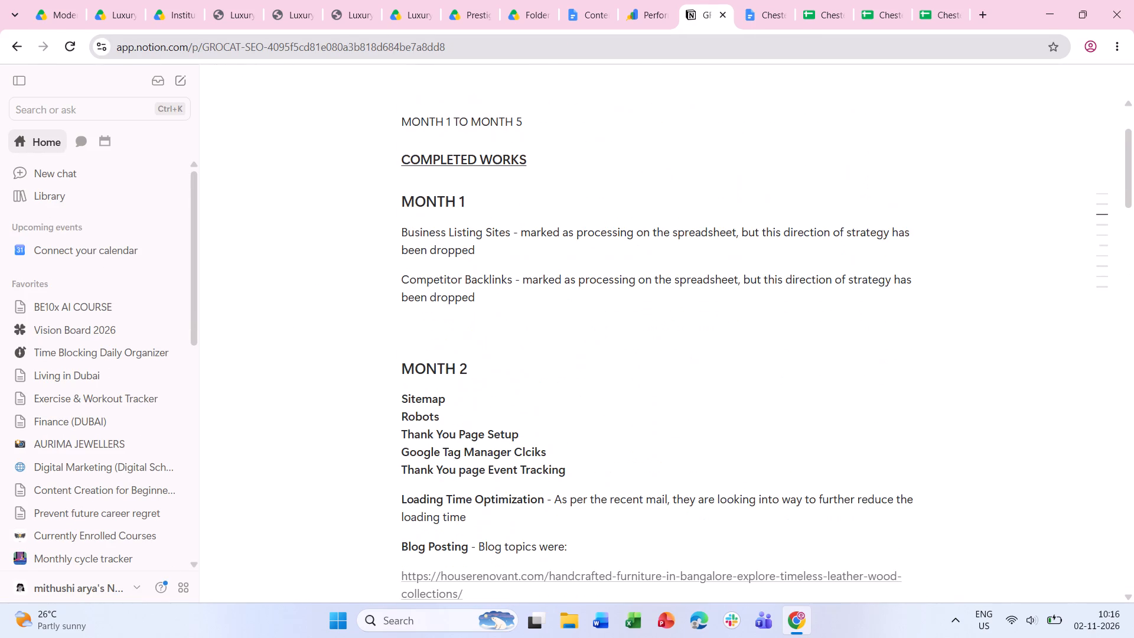
pyautogui.scroll(8, 829, 381)
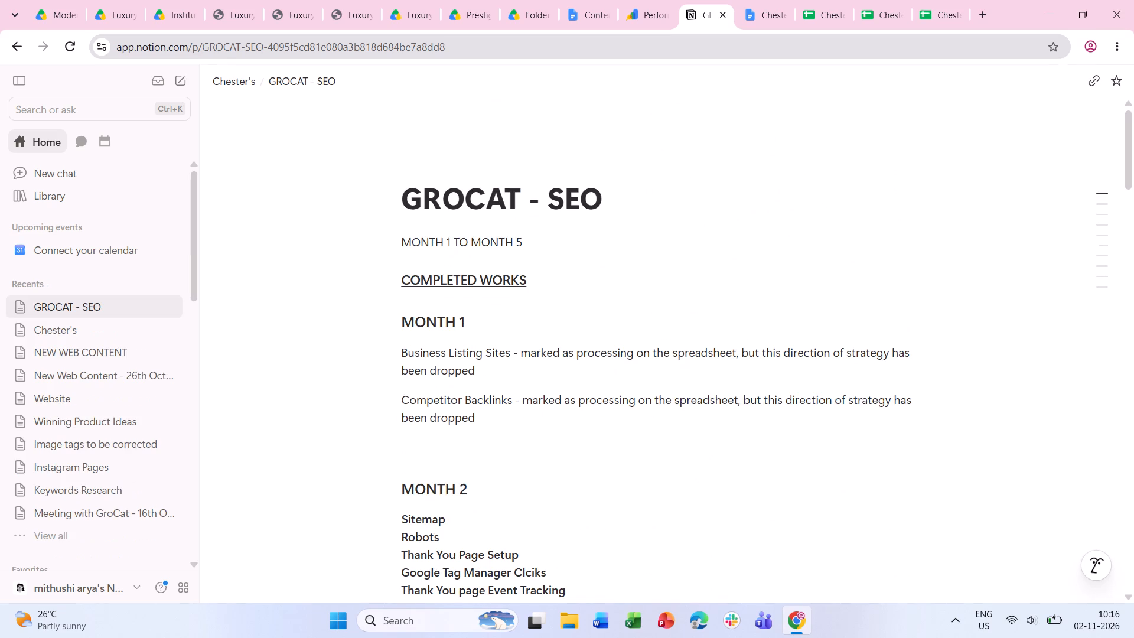
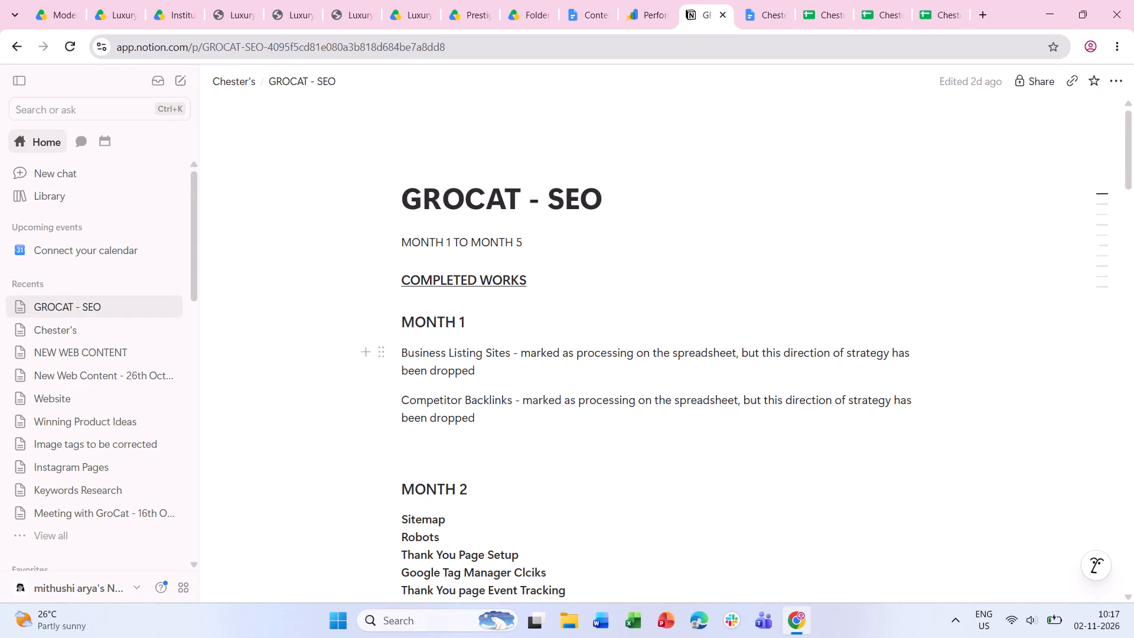
# Skim the Month 2 notes, return to the parent Chester's page and open its NEW WEB CONTENT subpage.
pyautogui.scroll(-6, 771, 429)
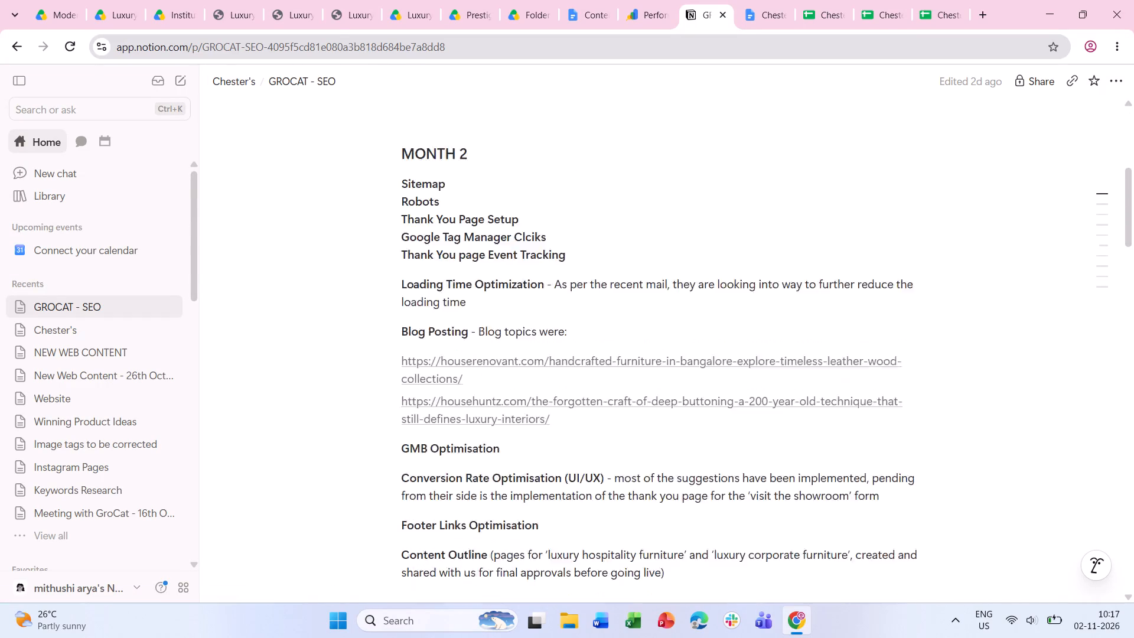
pyautogui.scroll(-3, 767, 421)
pyautogui.click(231, 88)
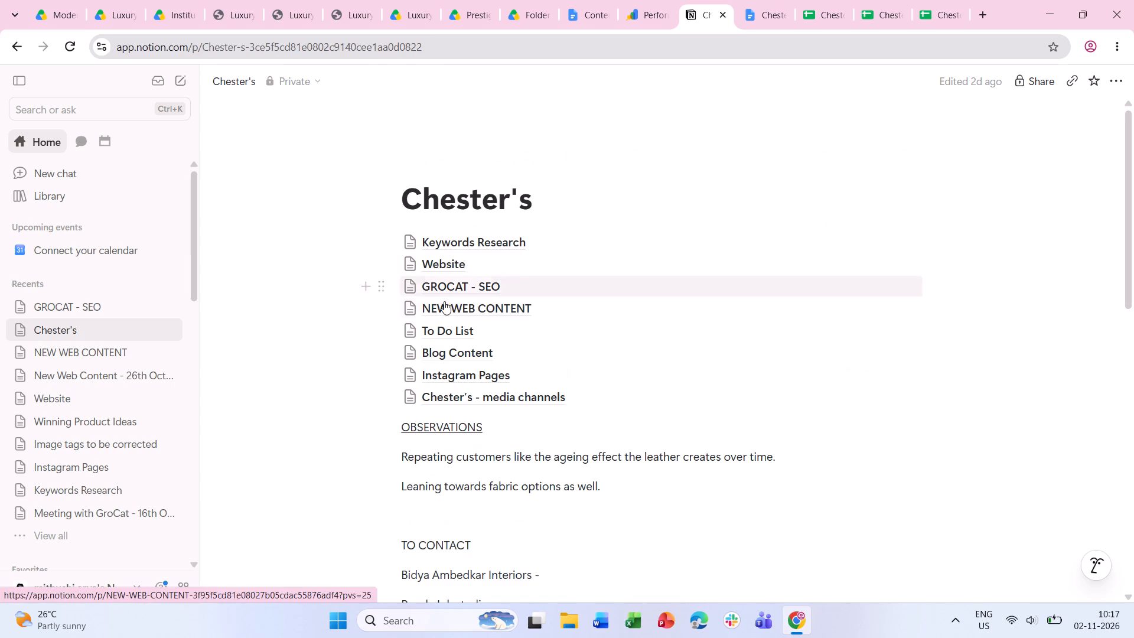
pyautogui.click(444, 301)
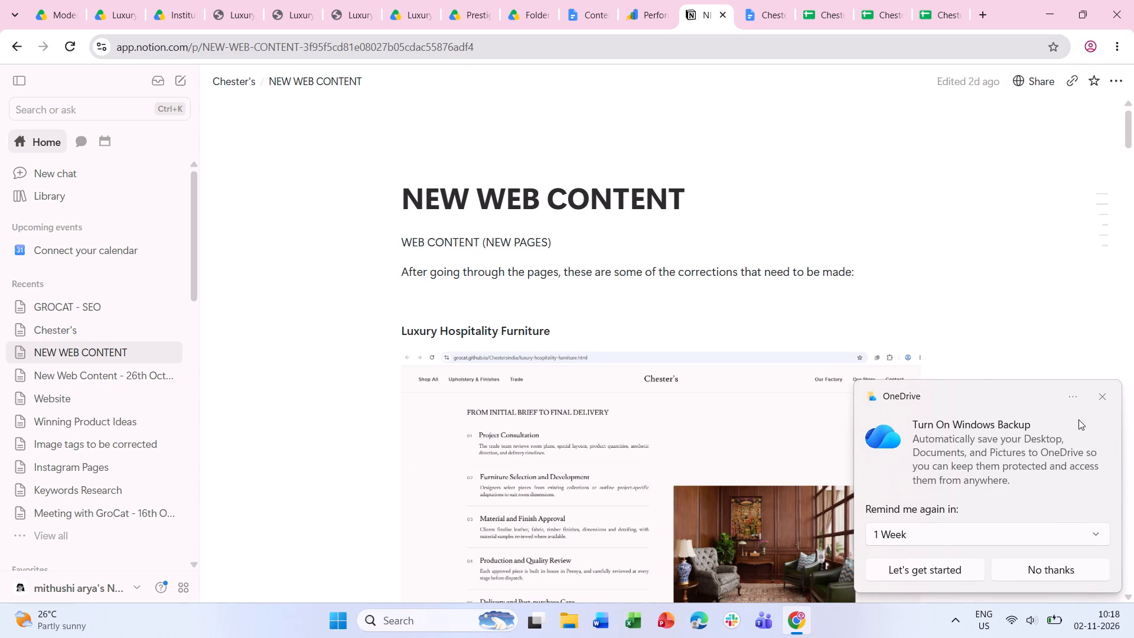
# Dismiss the OneDrive backup notification and skim the NEW WEB CONTENT page's correction notes to the end, returning to its beginning.
pyautogui.click(1104, 397)
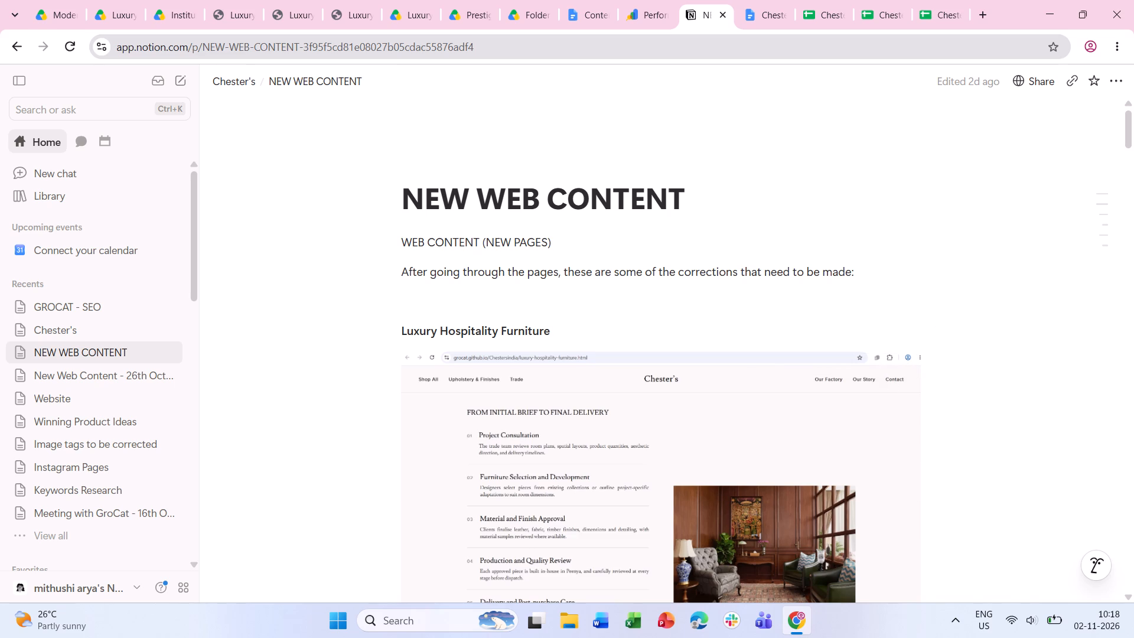
pyautogui.scroll(-16, 1012, 356)
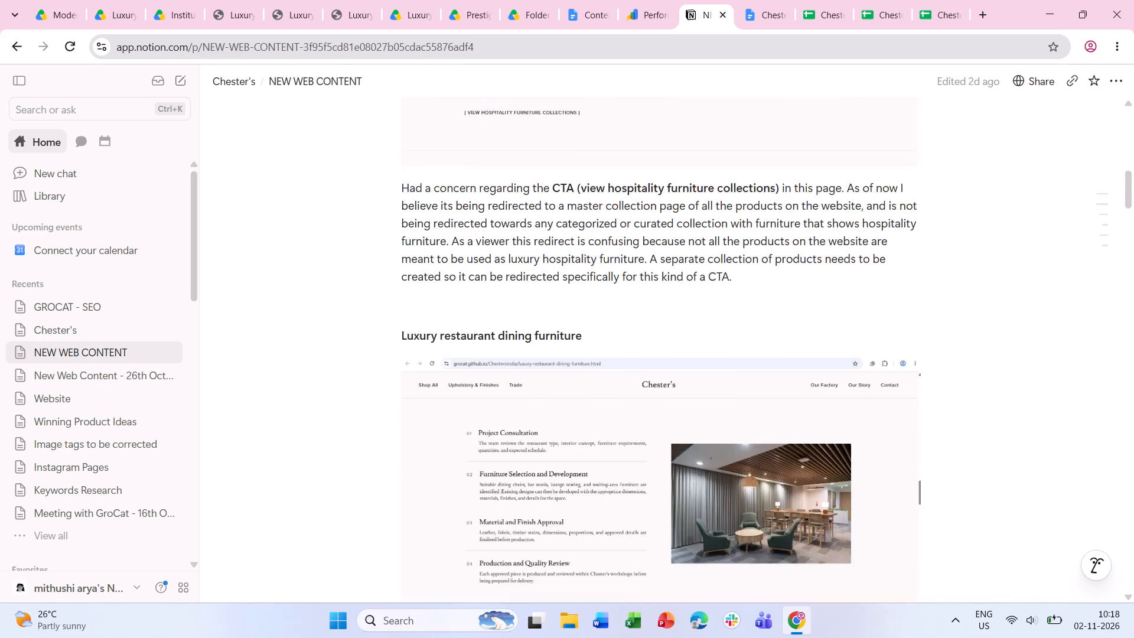
pyautogui.scroll(-15, 1010, 343)
pyautogui.scroll(-20, 1009, 339)
pyautogui.scroll(-2, 1009, 339)
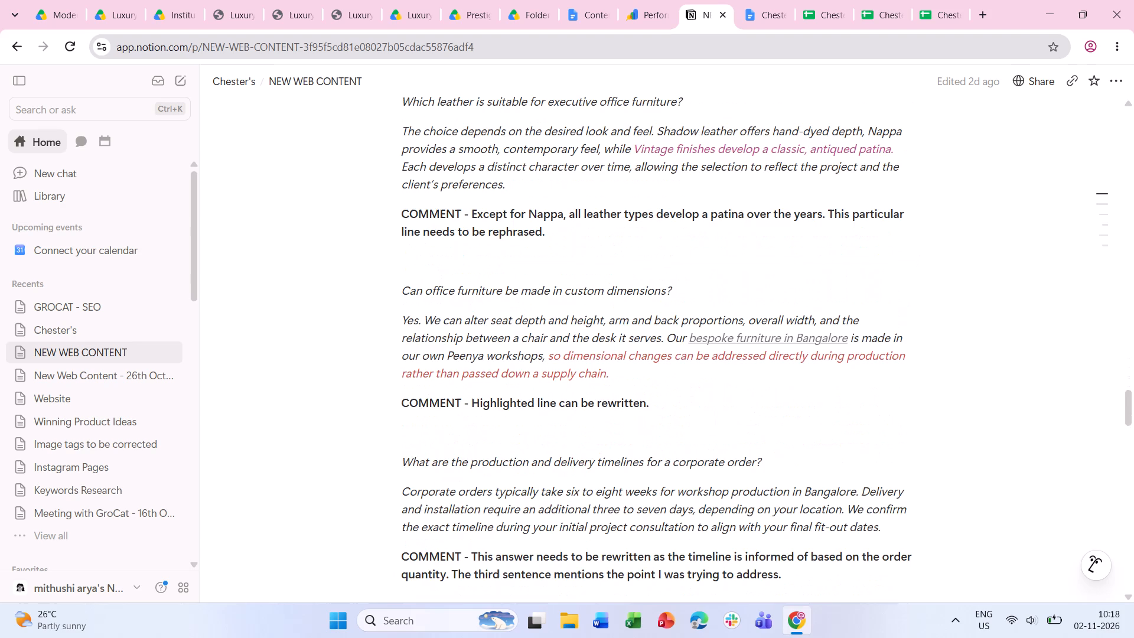
pyautogui.scroll(-15, 1009, 339)
pyautogui.scroll(-7, 1009, 339)
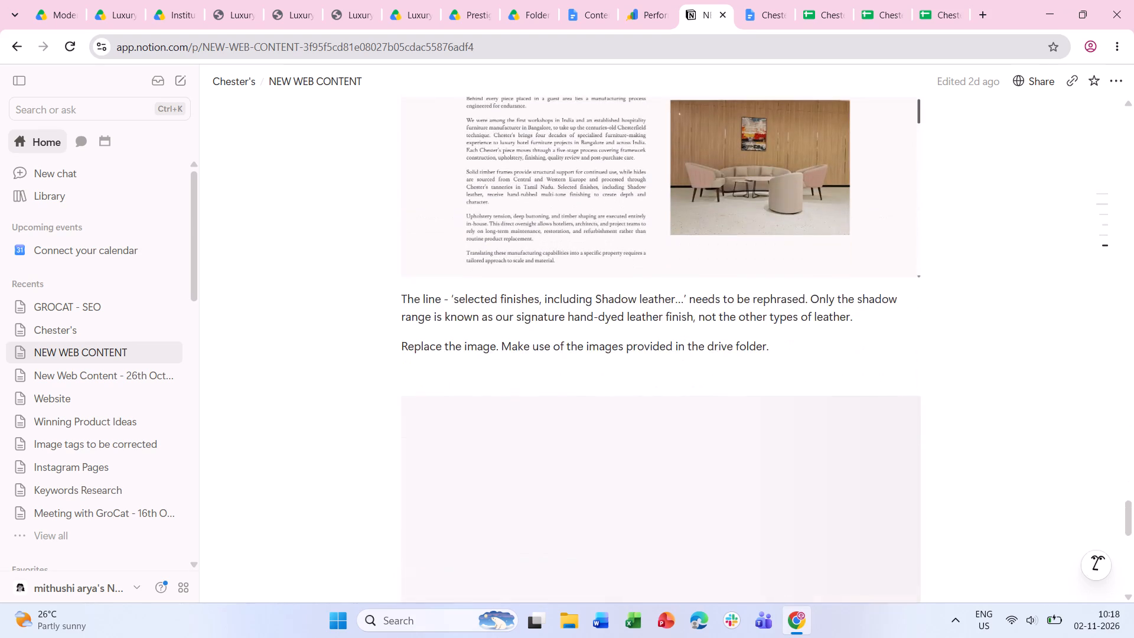
pyautogui.scroll(-13, 1009, 339)
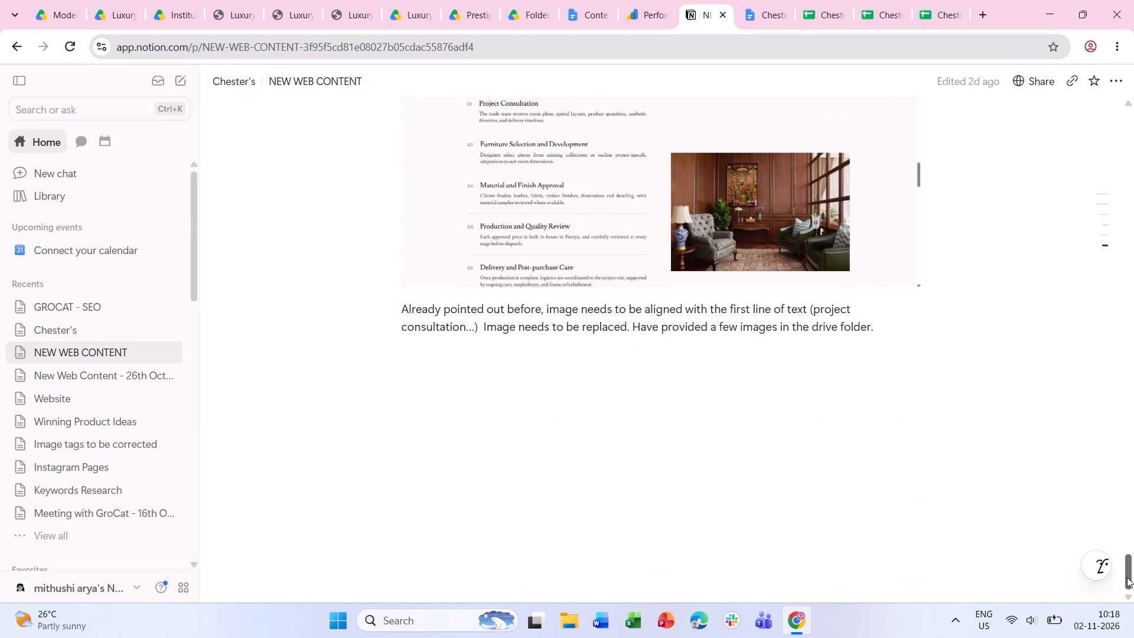
pyautogui.moveTo(1127, 577); pyautogui.dragTo(1112, 110)
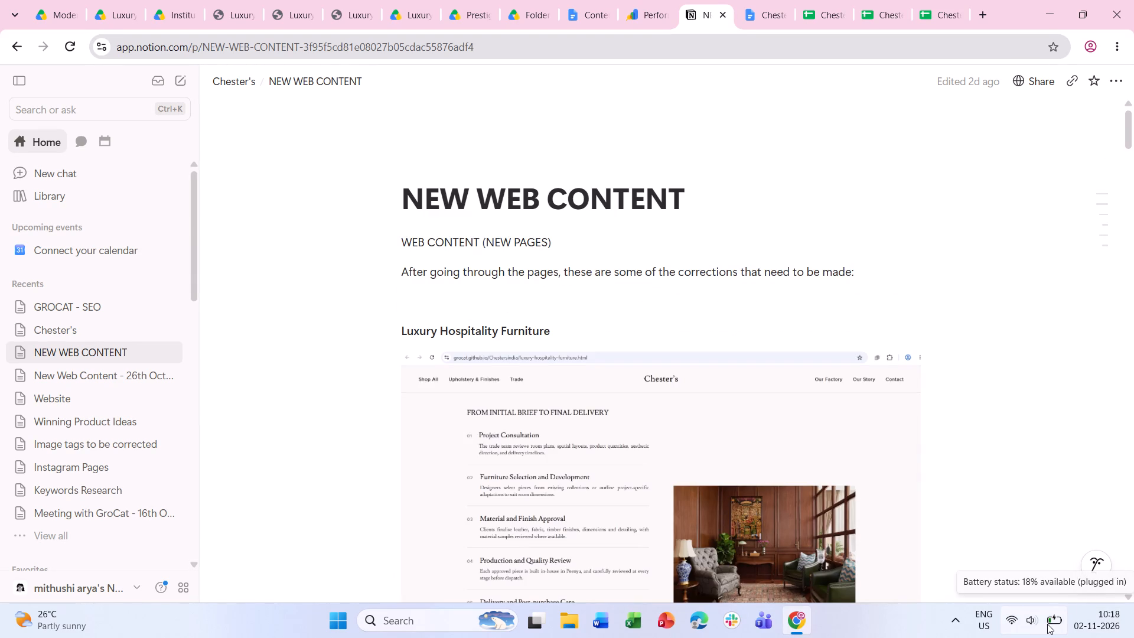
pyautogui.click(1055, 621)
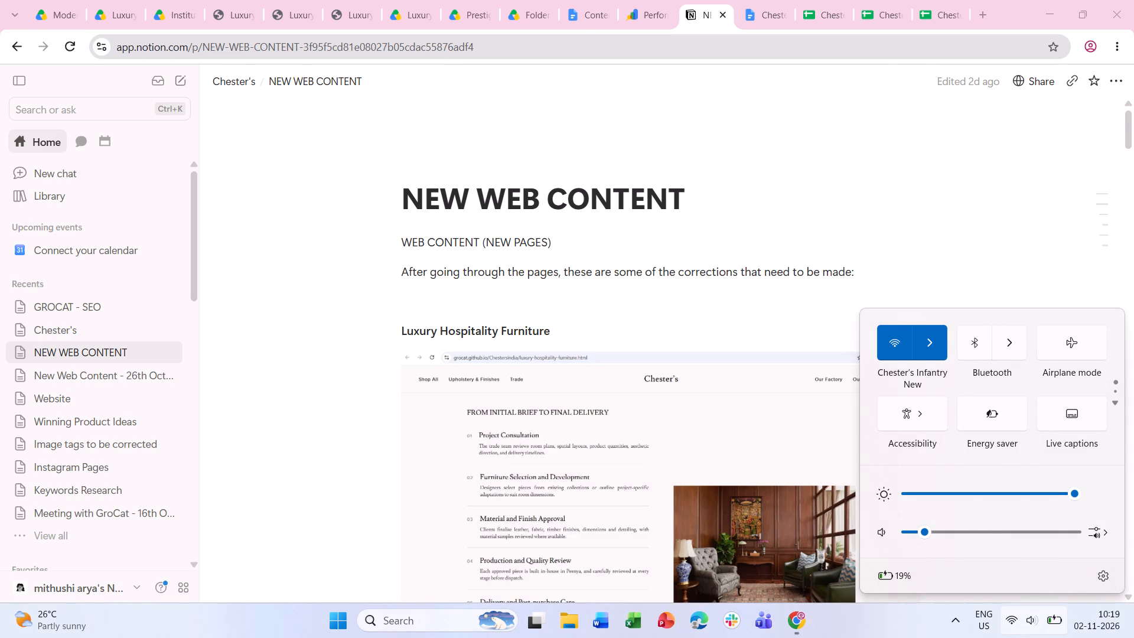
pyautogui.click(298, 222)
# Review the NEW WEB CONTENT corrections again, from Luxury Hospitality Furniture through the Reddit and Quora threads section.
pyautogui.scroll(-1, 1029, 387)
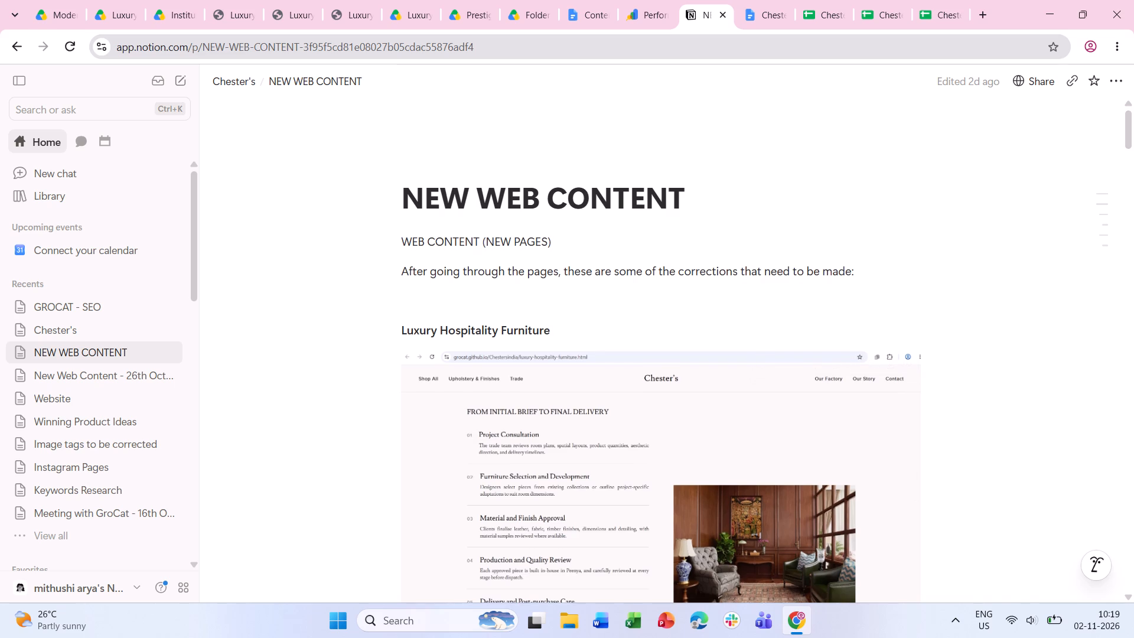
pyautogui.scroll(-18, 1029, 387)
pyautogui.scroll(-4, 1027, 389)
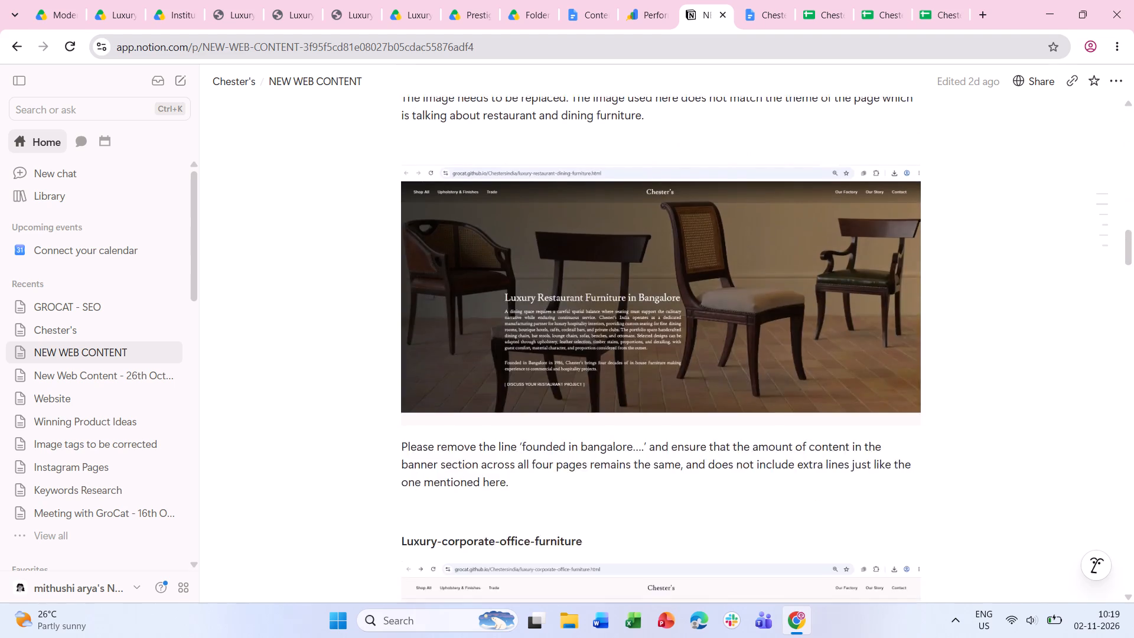
pyautogui.scroll(-20, 1025, 386)
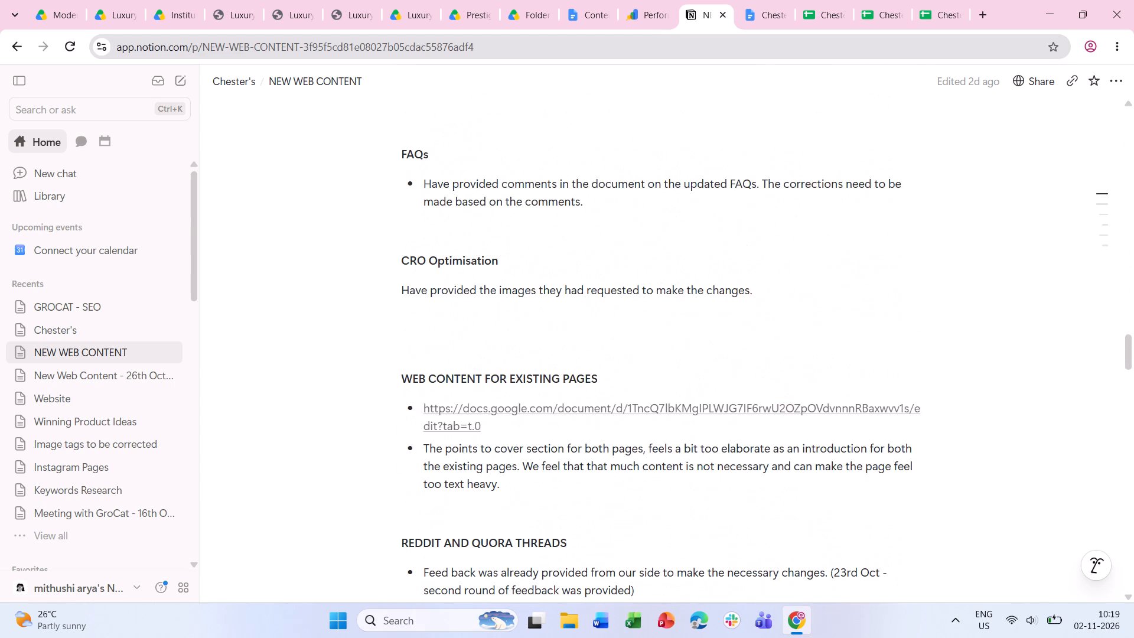
pyautogui.scroll(-5, 1025, 386)
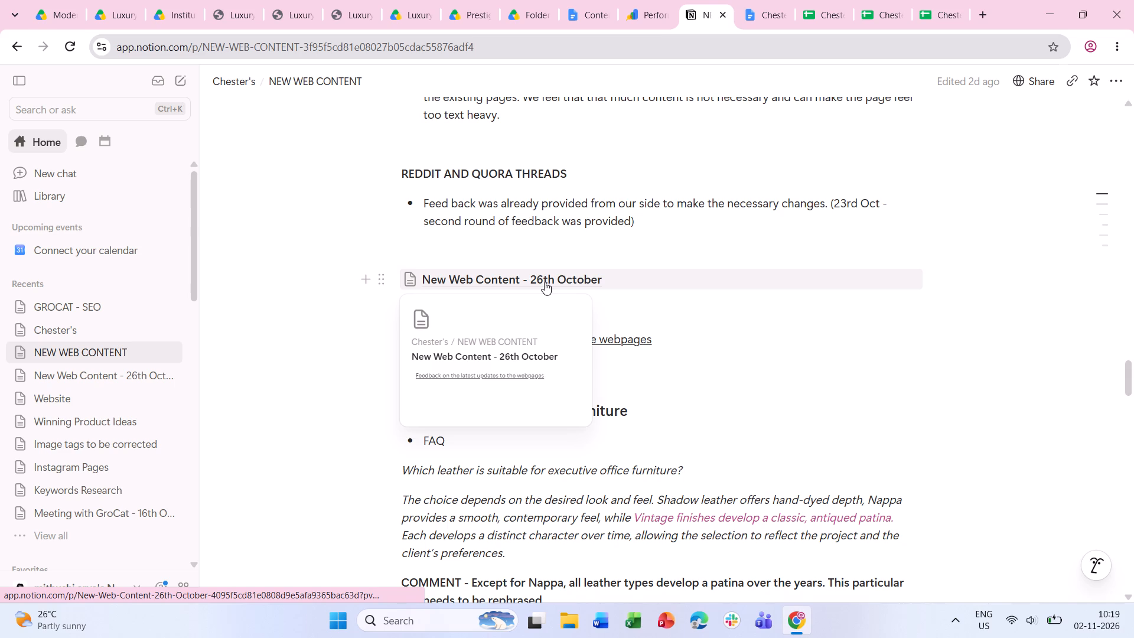
# Open the New Web Content - 26th October subpage and review its feedback on the latest webpage updates.
pyautogui.click(545, 282)
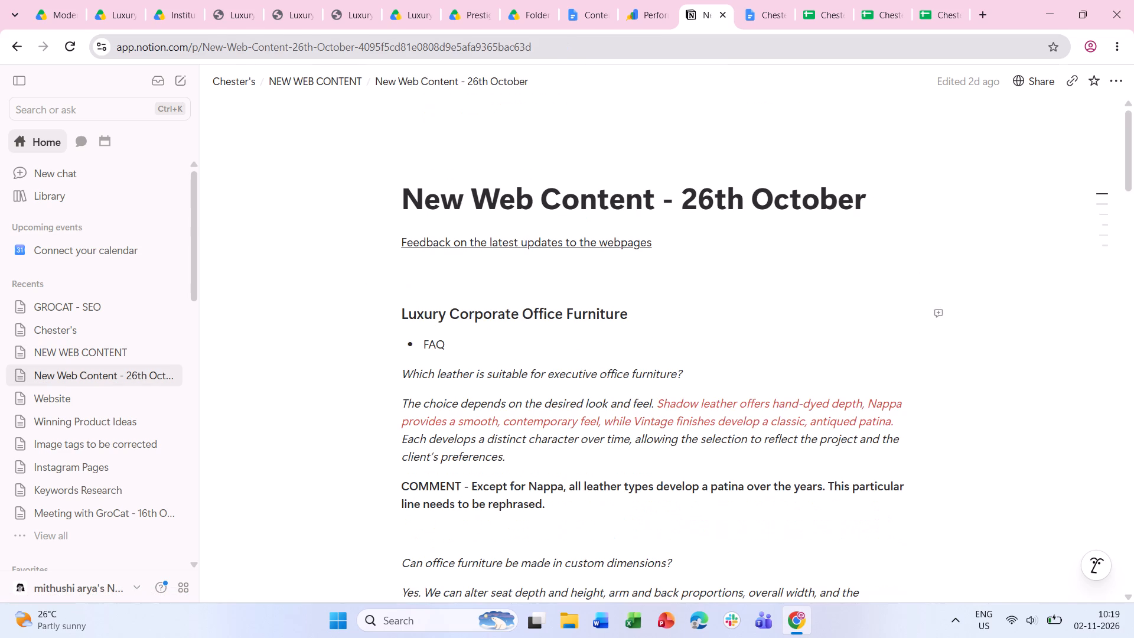
pyautogui.scroll(-5, 1063, 366)
pyautogui.scroll(-10, 944, 340)
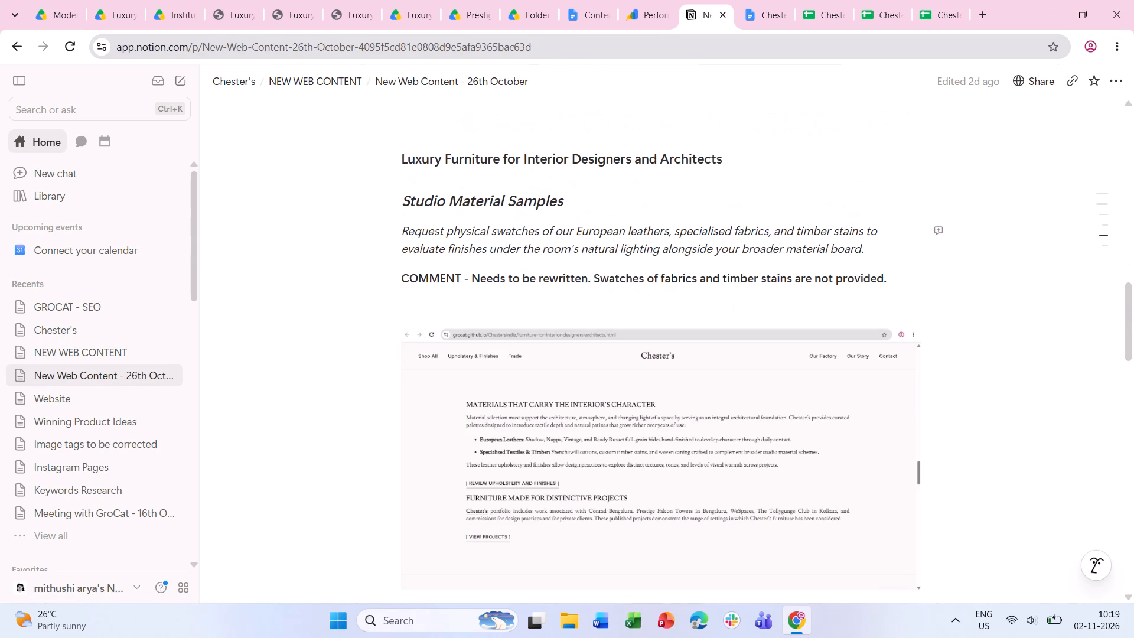
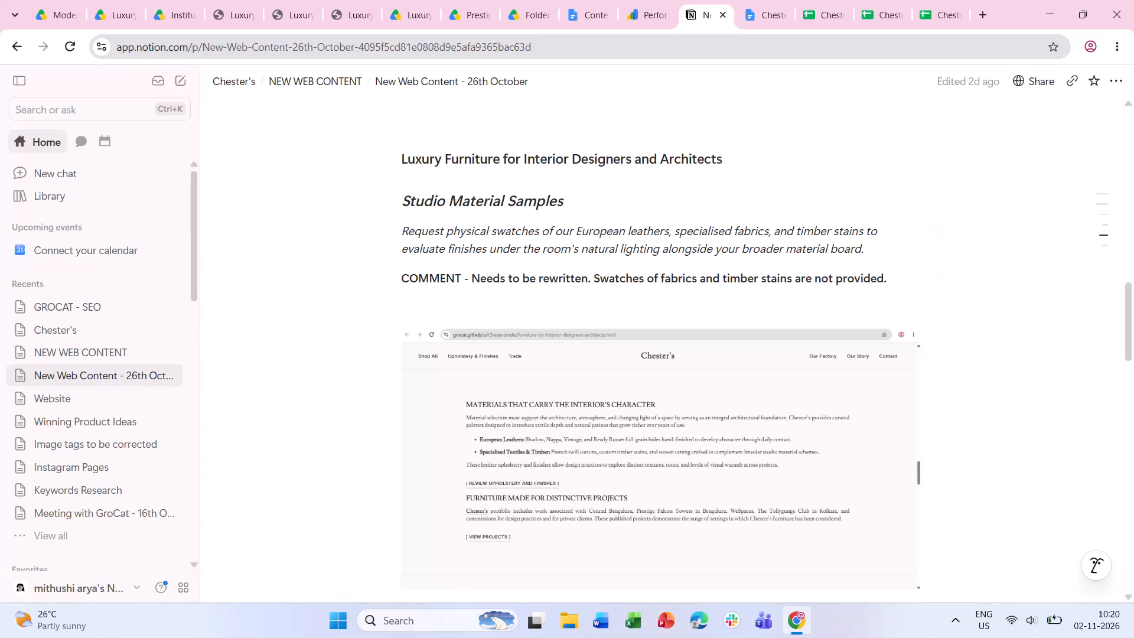
# Review the rest of the 26th October feedback, from the interior designers section through the end of Luxury Hospitality Furniture.
pyautogui.scroll(-5, 953, 321)
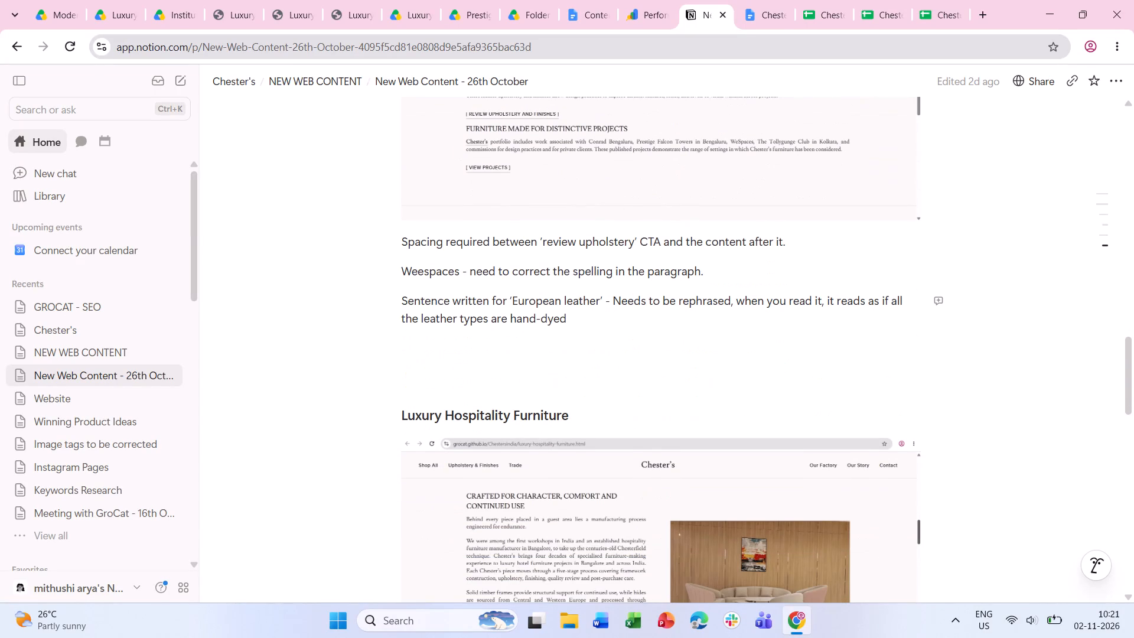
pyautogui.scroll(-9, 966, 314)
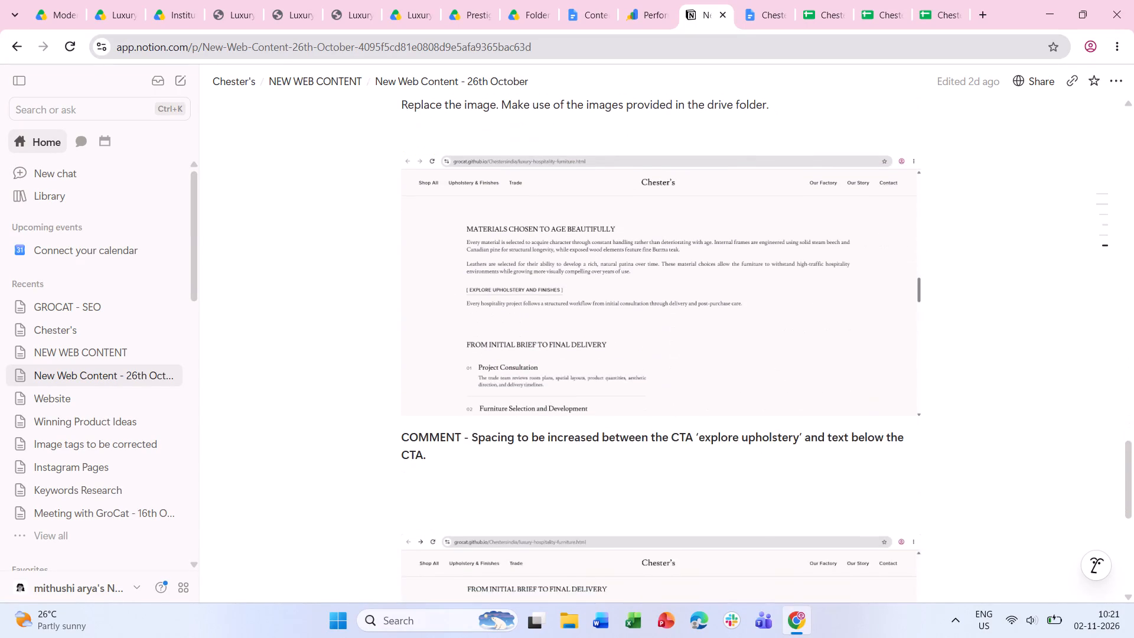
pyautogui.scroll(-7, 966, 314)
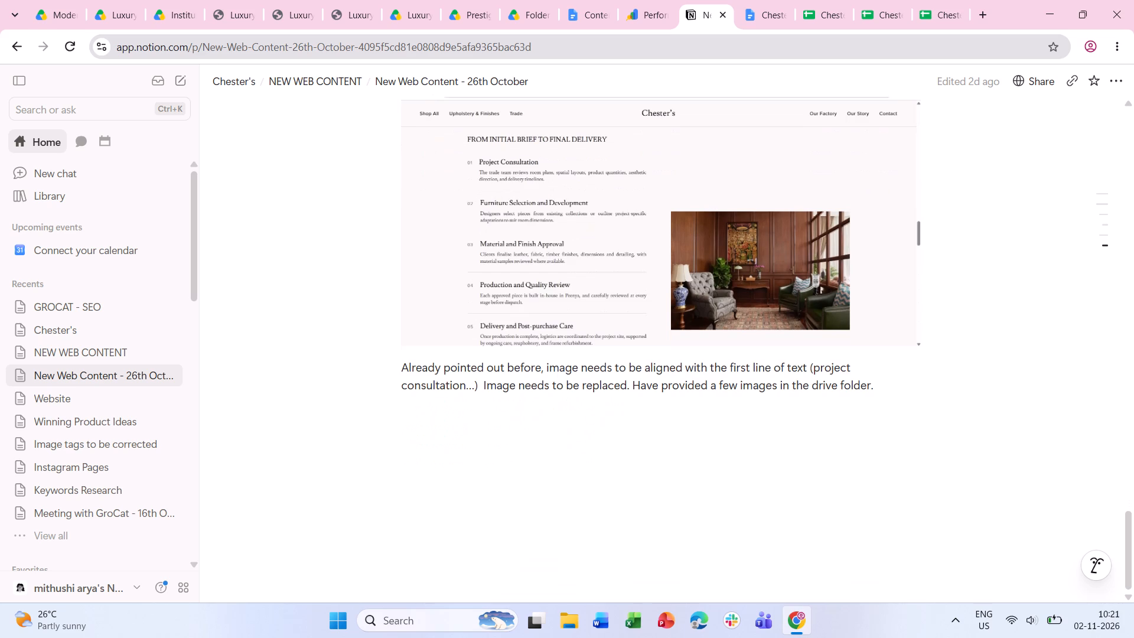
# Add "NOTE: links to the drive folders containing the requested images will be shared by mail." beneath the page's opening feedback line.
pyautogui.scroll(16, 966, 314)
pyautogui.scroll(14, 962, 312)
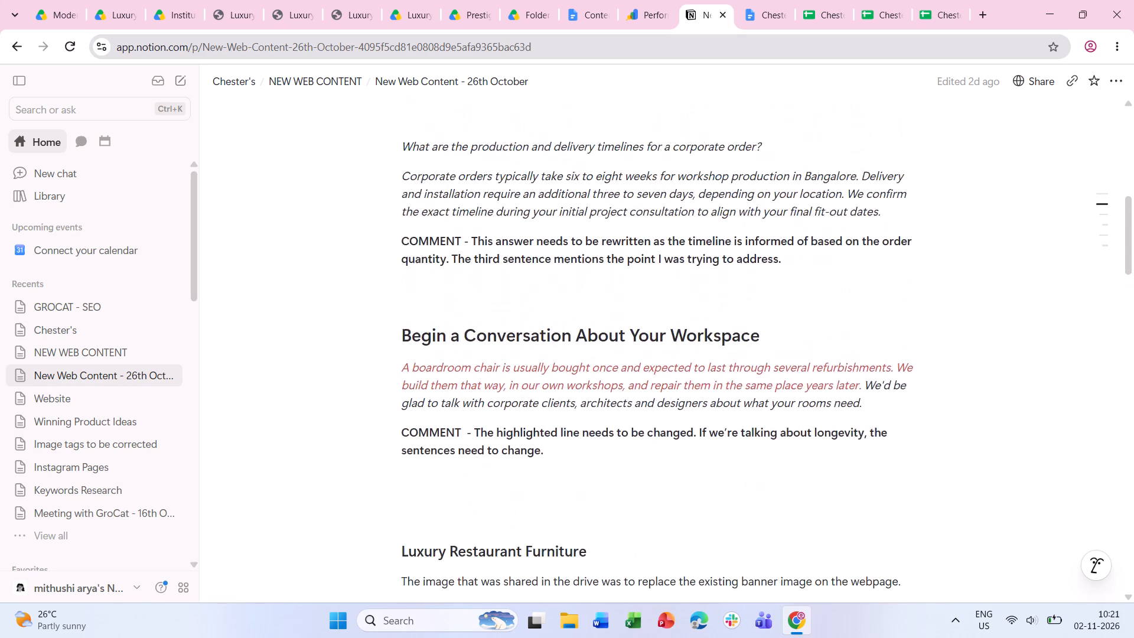
pyautogui.scroll(10, 960, 312)
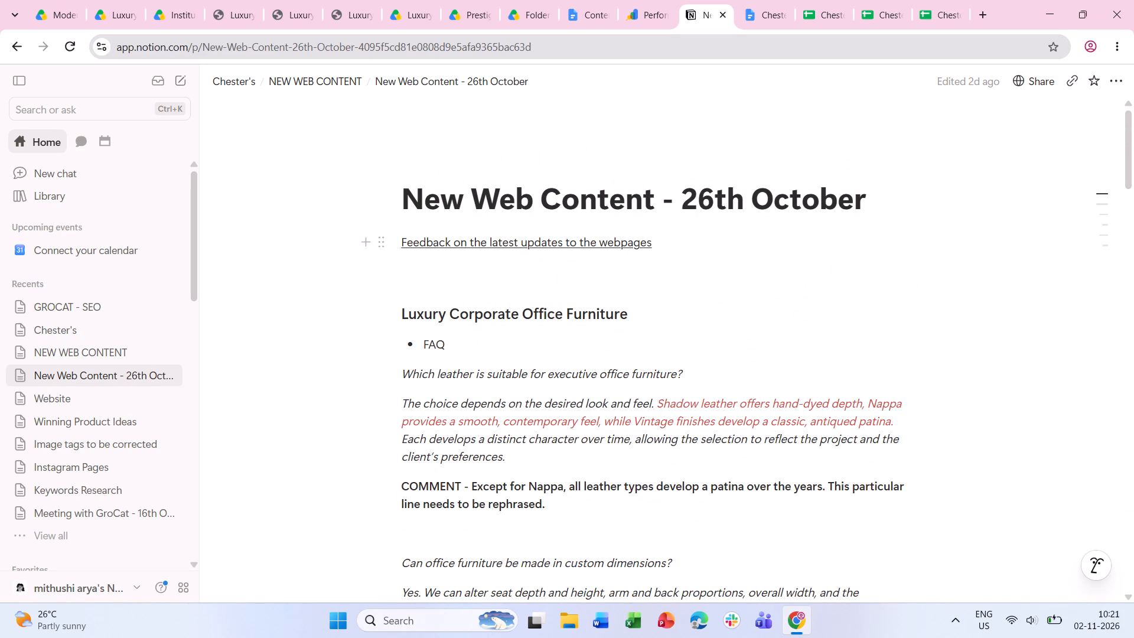
pyautogui.click(561, 271)
pyautogui.write('NOTE:')
pyautogui.press('space')
pyautogui.write('links to')
pyautogui.press('space')
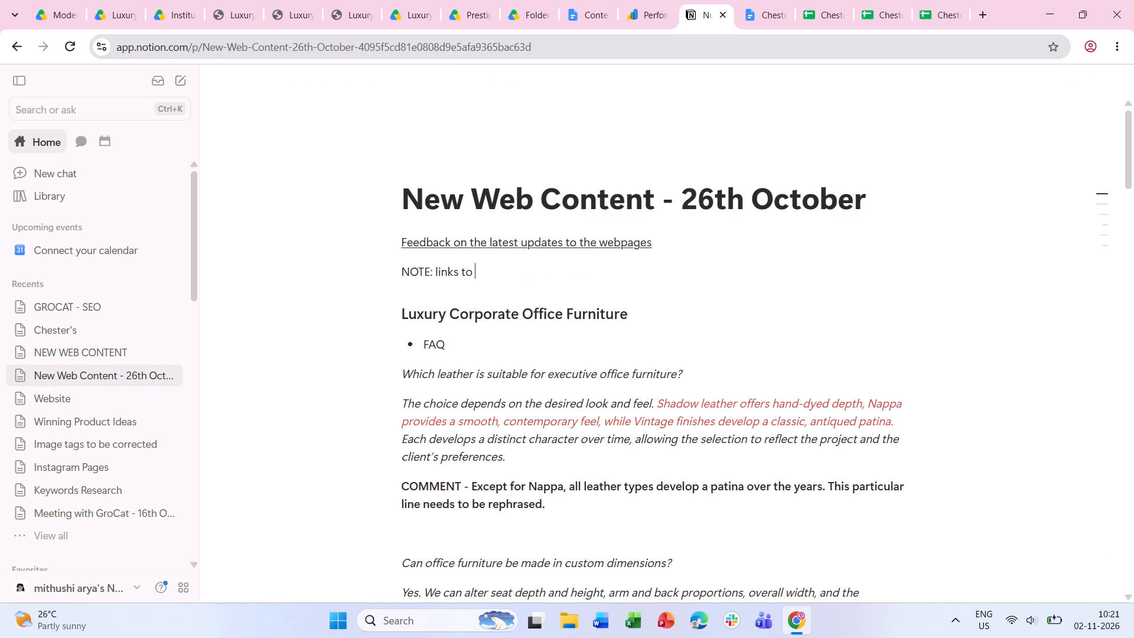
pyautogui.write('the drive folders containing the reques')
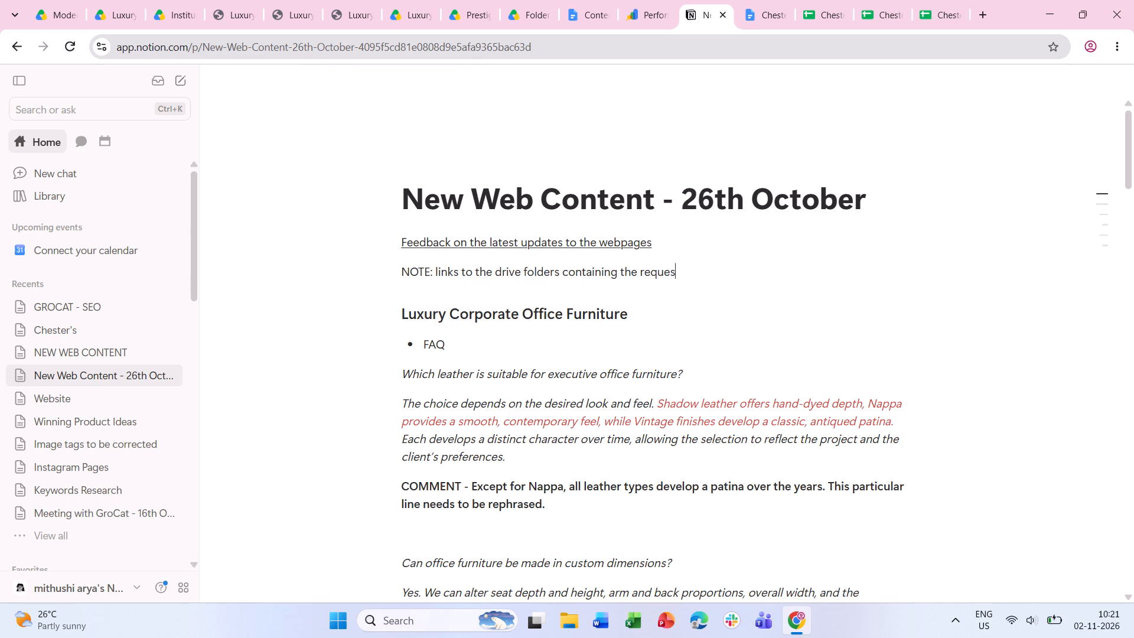
pyautogui.write('ted images')
pyautogui.press('space')
pyautogui.write('will be shared by mail')
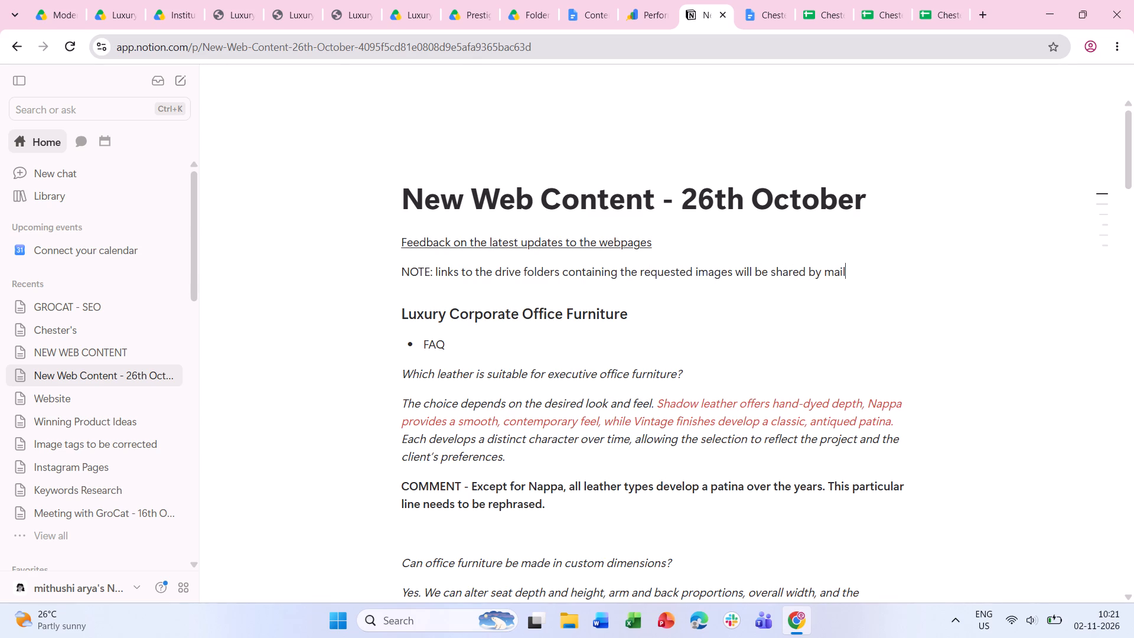
pyautogui.press('.')
# Insert "and images to be used" after "requested images" in the note, and make the whole note bold.
pyautogui.click(734, 275)
pyautogui.press('space')
pyautogui.write('and images to us')
pyautogui.press('BackSpace')
pyautogui.press('BackSpace')
pyautogui.write('be')
pyautogui.press('space')
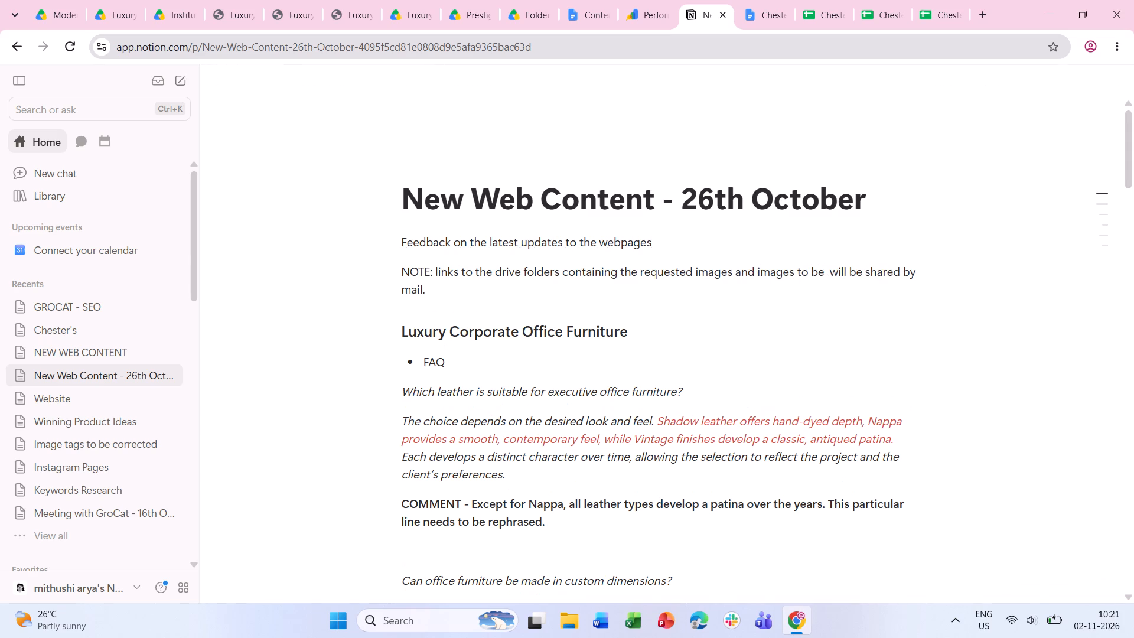
pyautogui.write('used')
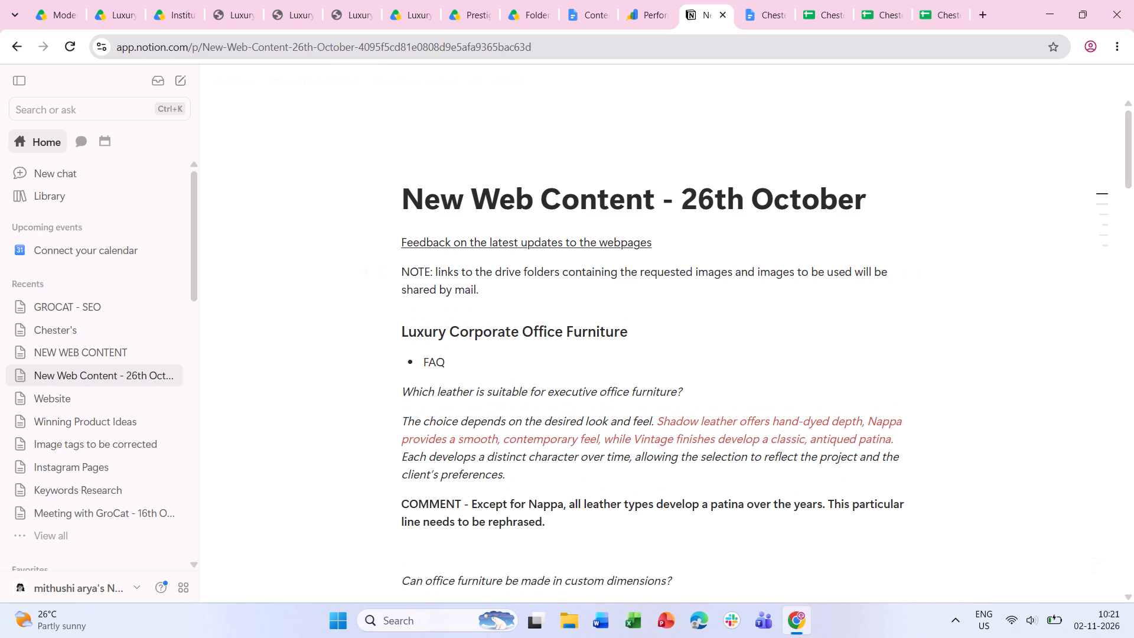
pyautogui.moveTo(400, 271); pyautogui.dragTo(484, 291)
pyautogui.hotkey('ctrl', 'b')
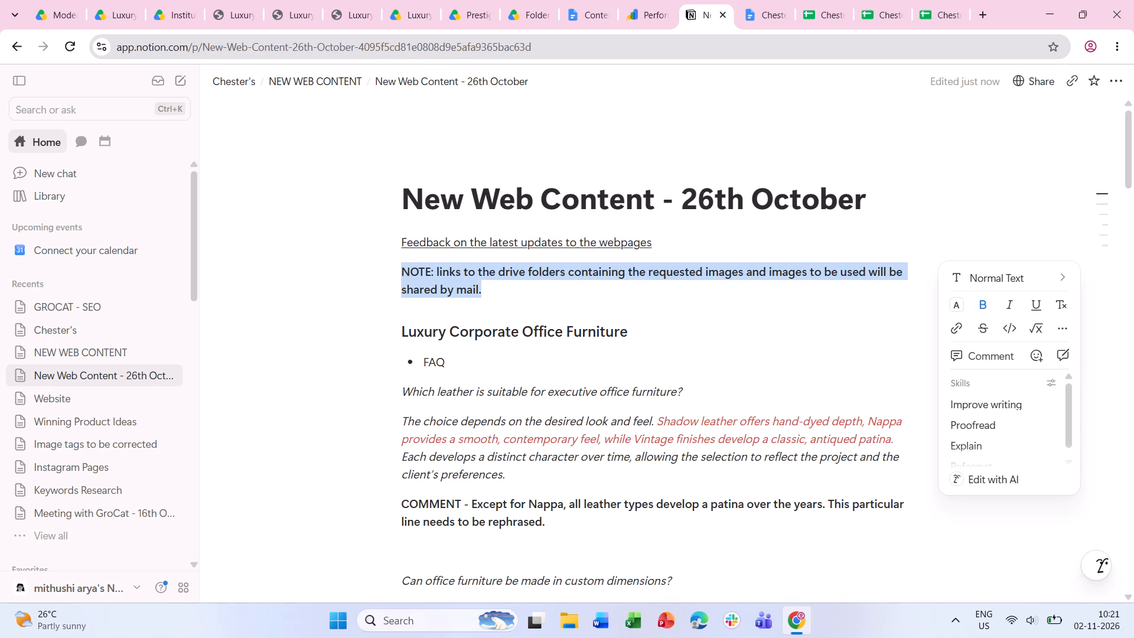
# Turn the FAQ bullet under Luxury Corporate Office Furniture into a plain bold, underlined line reading "FAQs Section".
pyautogui.click(420, 363)
pyautogui.press('BackSpace')
pyautogui.click(426, 366)
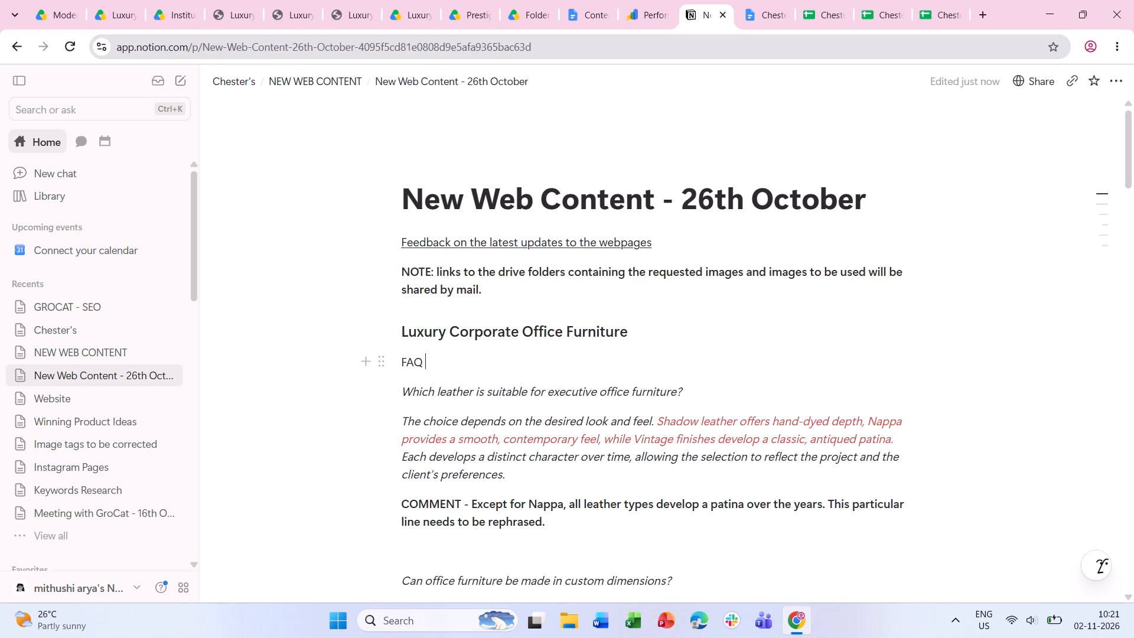
pyautogui.press('BackSpace')
pyautogui.write('s')
pyautogui.press('space')
pyautogui.write('Section')
pyautogui.tripleClick(434, 355)
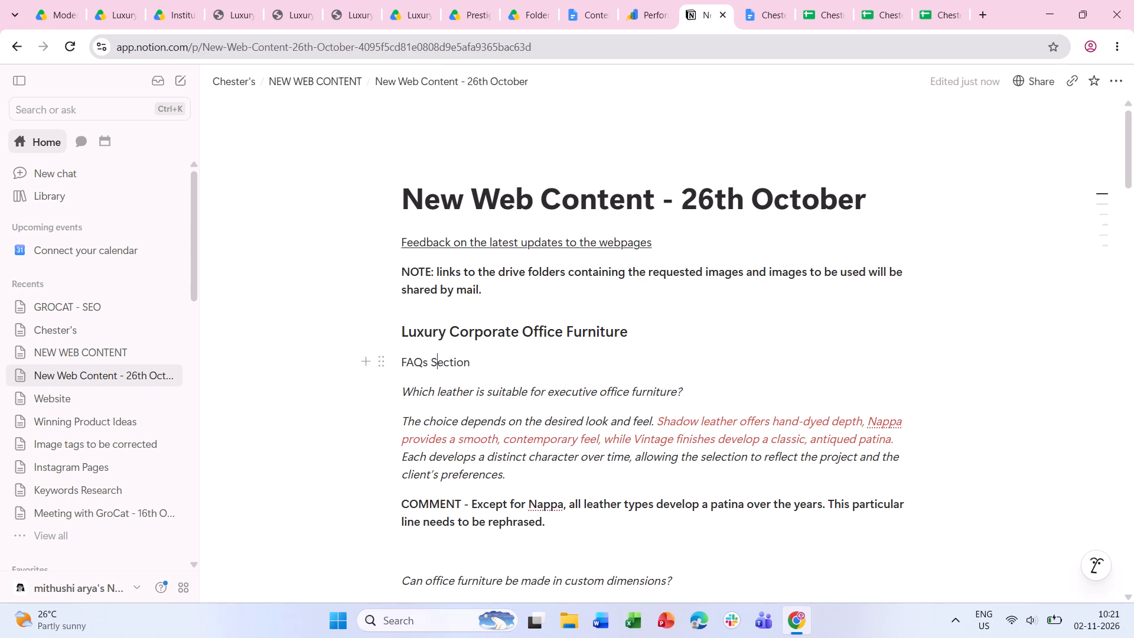
pyautogui.hotkey('ctrl', 'b')
pyautogui.hotkey('ctrl', 'u')
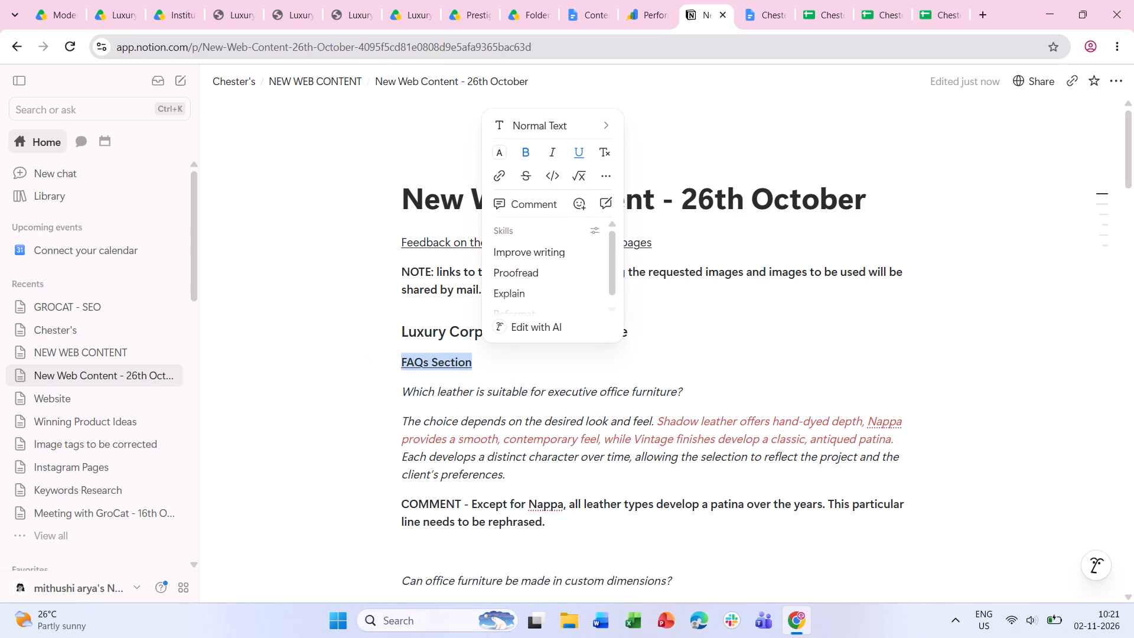
pyautogui.click(778, 383)
# Delete the custom dimensions question with its answer and comment, along with the leftover blank lines.
pyautogui.scroll(-2, 940, 379)
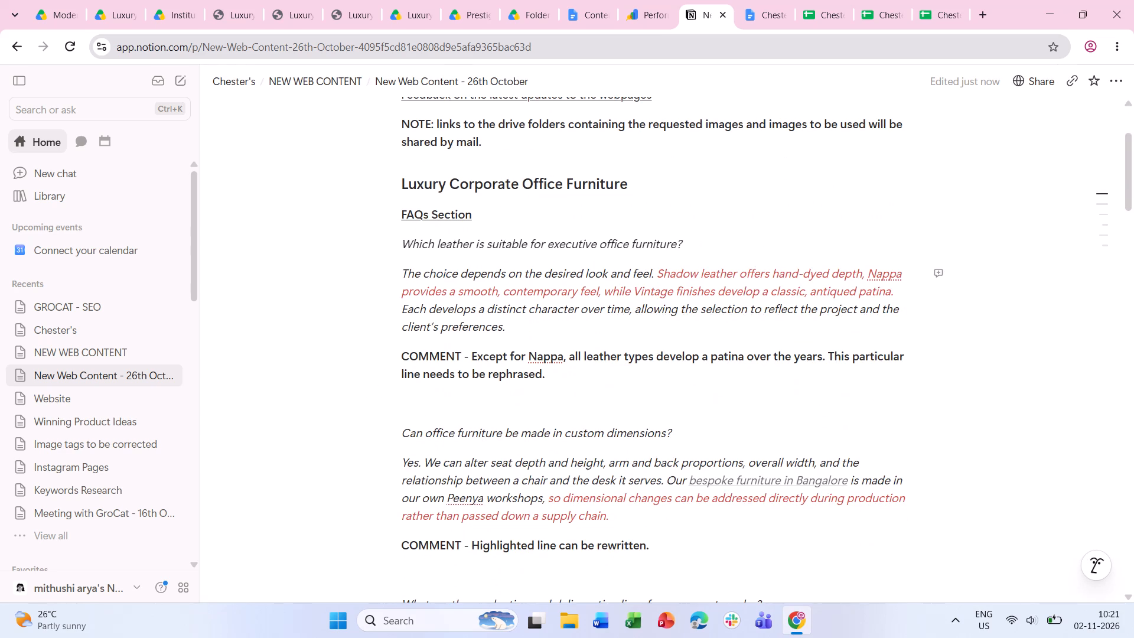
pyautogui.scroll(-3, 940, 369)
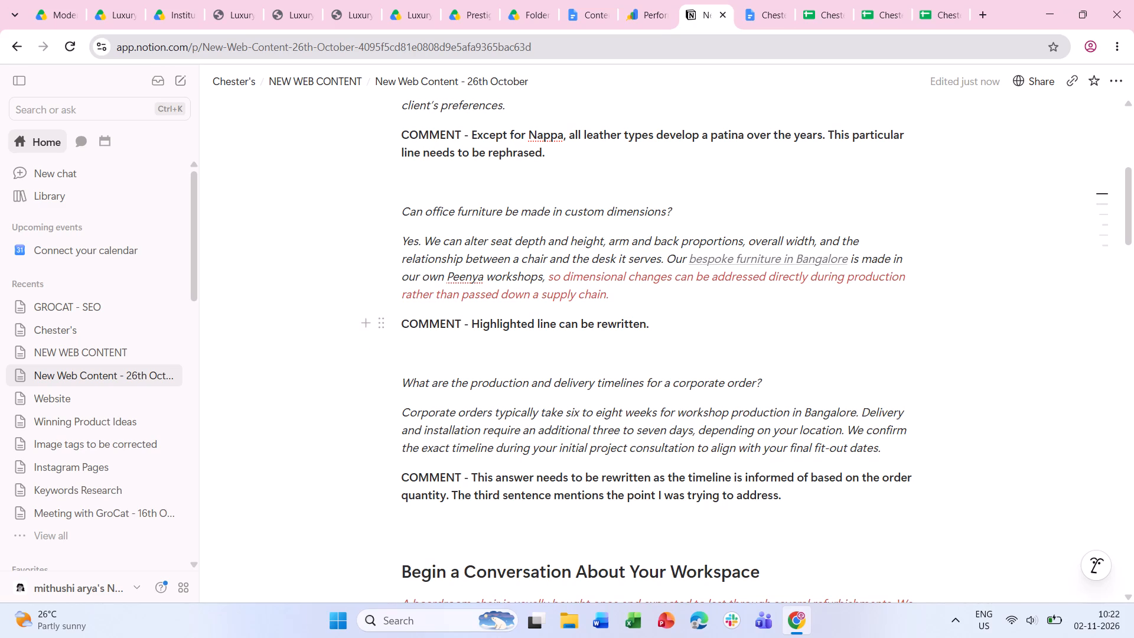
pyautogui.moveTo(673, 327); pyautogui.dragTo(396, 214)
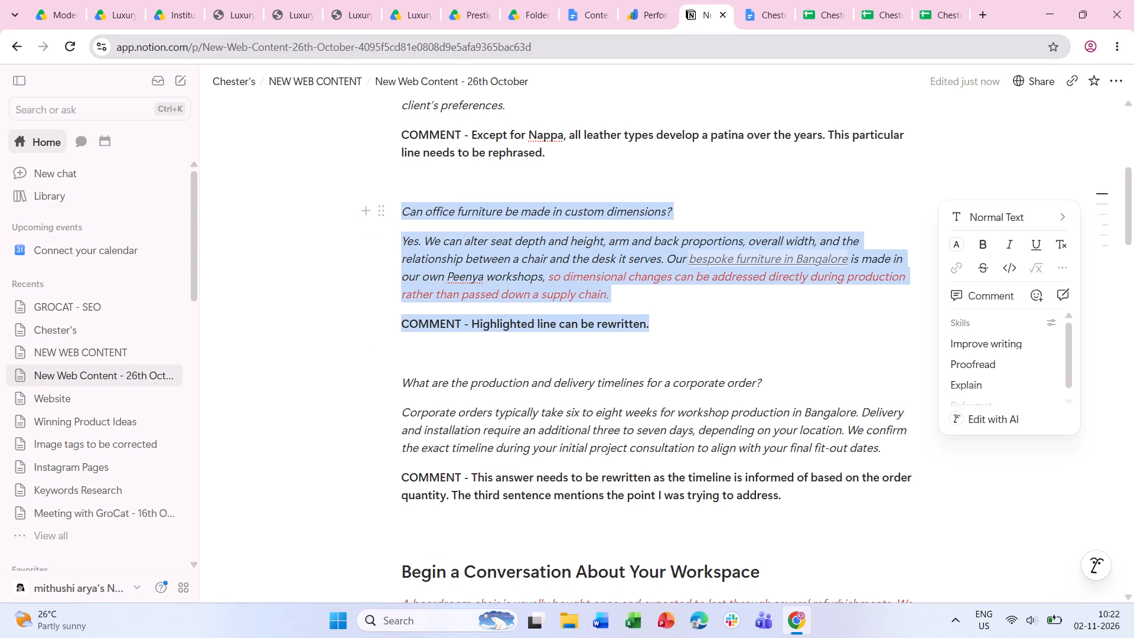
pyautogui.press('BackSpace')
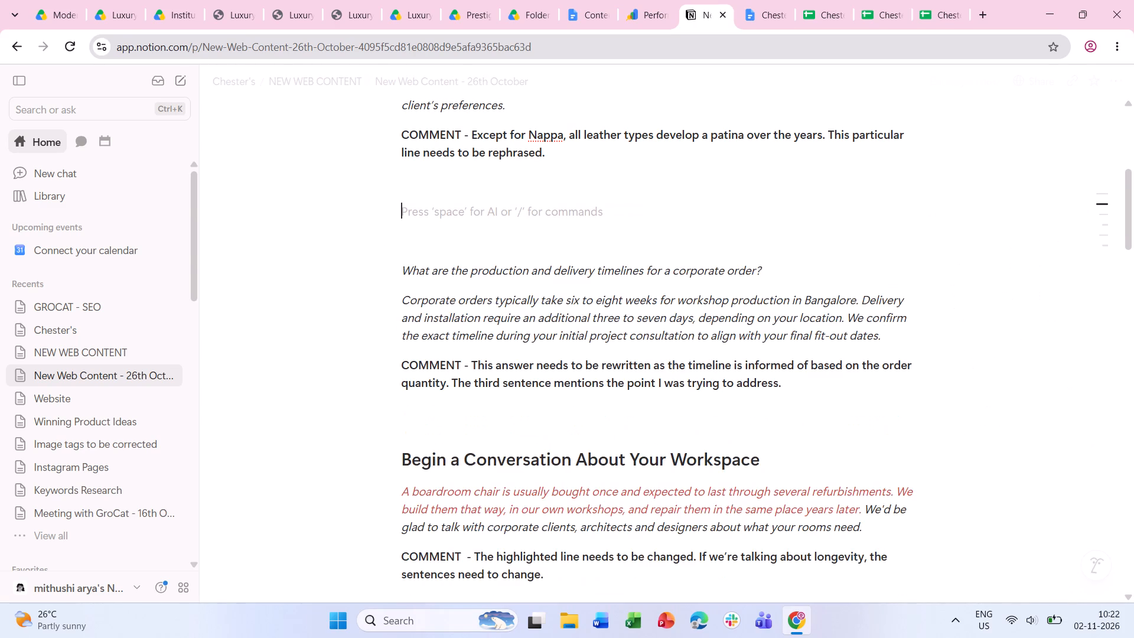
pyautogui.press('BackSpace')
pyautogui.press('BackSpace')
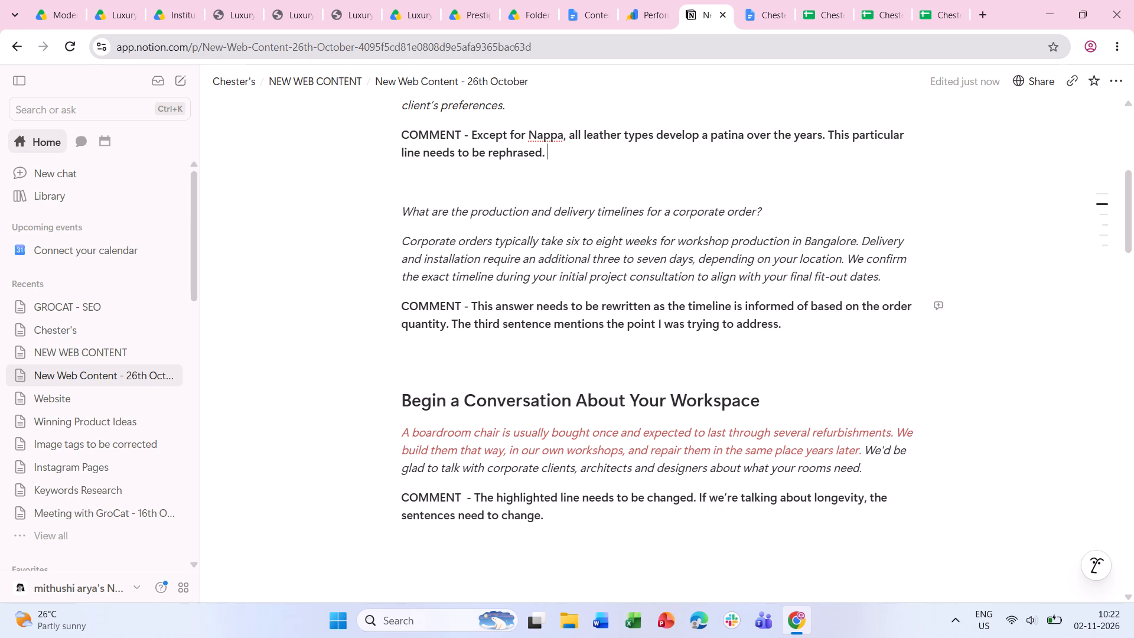
# Replace the last sentence of the delivery timelines comment so it ends "order quantity, and current lead time is ten to twelve weeks.".
pyautogui.moveTo(796, 328); pyautogui.dragTo(607, 330)
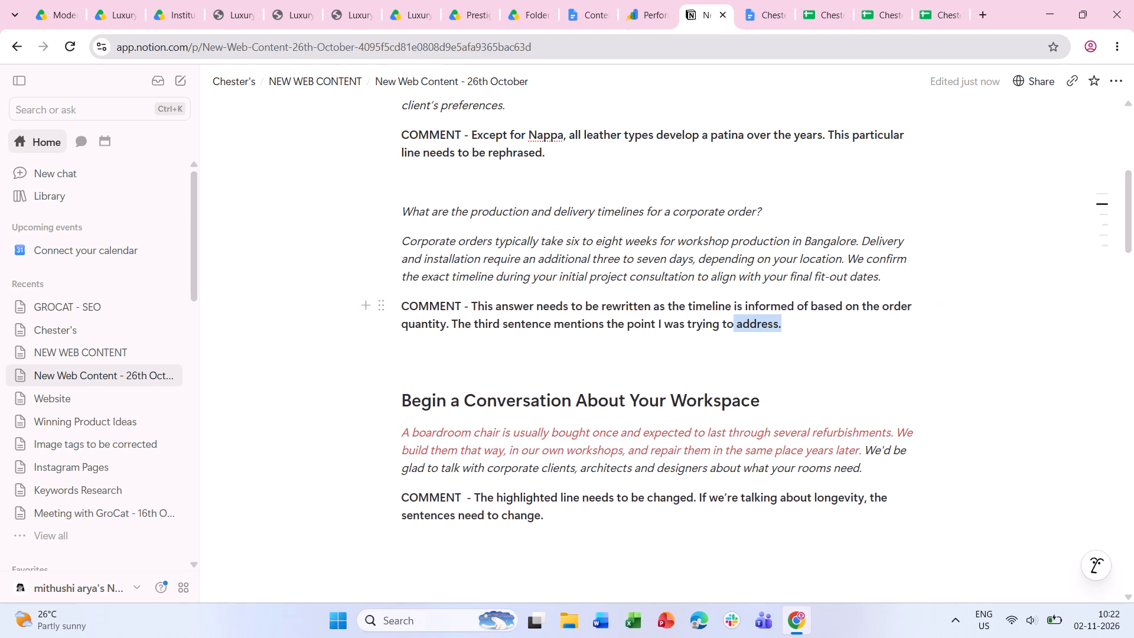
pyautogui.moveTo(607, 330); pyautogui.dragTo(451, 318)
pyautogui.press('BackSpace')
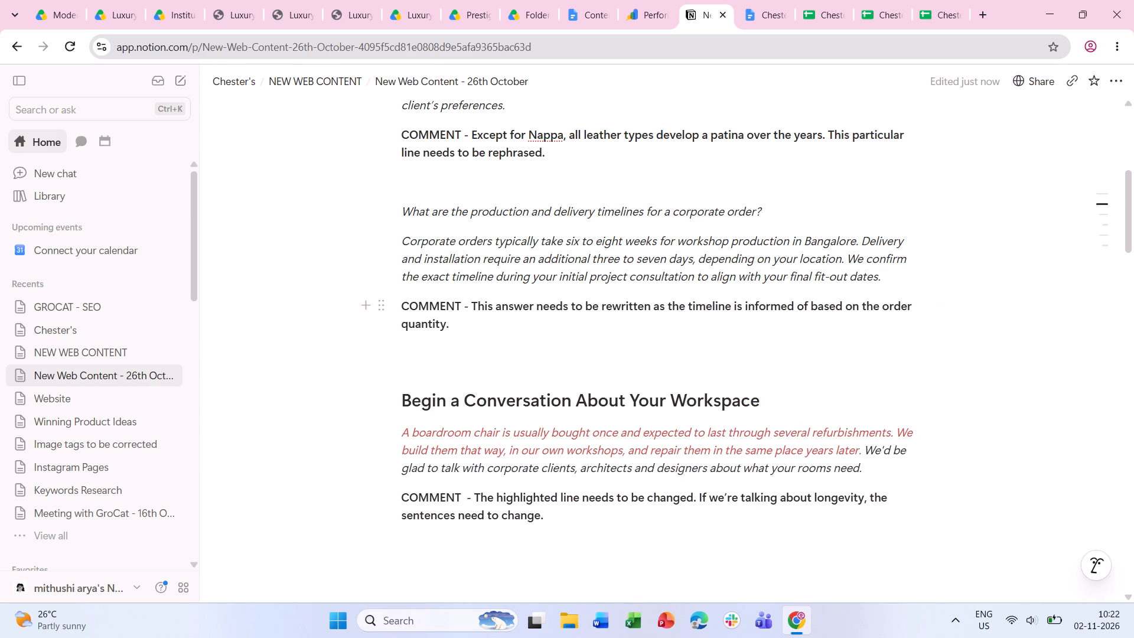
pyautogui.press('BackSpace')
pyautogui.press('BackSpace')
pyautogui.write(', and current')
pyautogui.press('space')
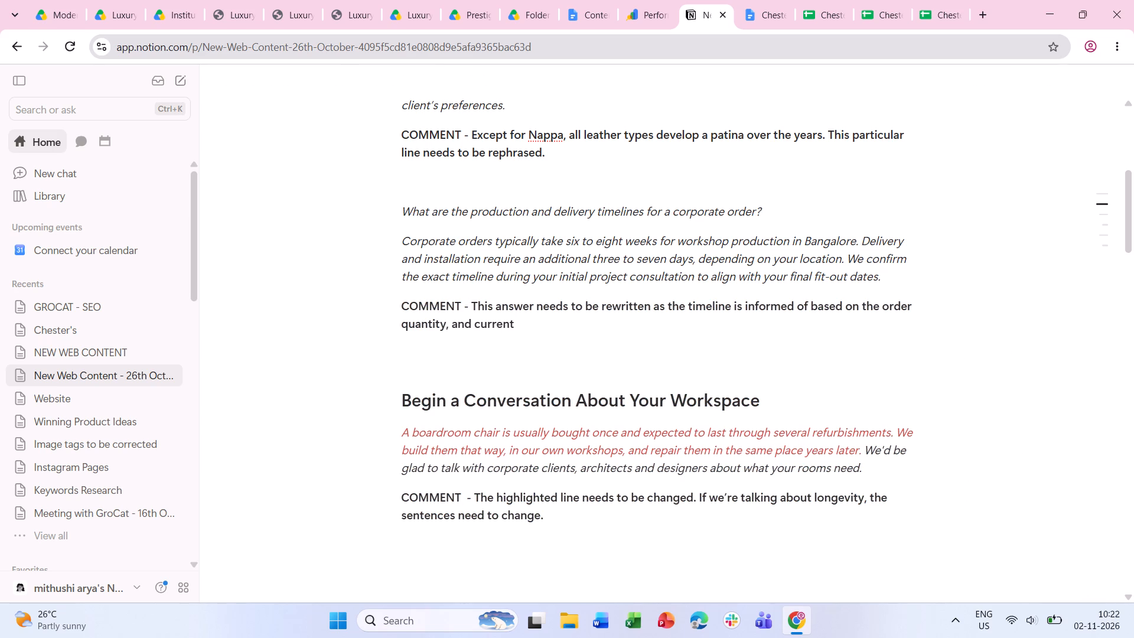
pyautogui.write('lead time i')
pyautogui.press('space')
pyautogui.press('BackSpace')
pyautogui.write('s')
pyautogui.press('space')
pyautogui.write('ten to twelse')
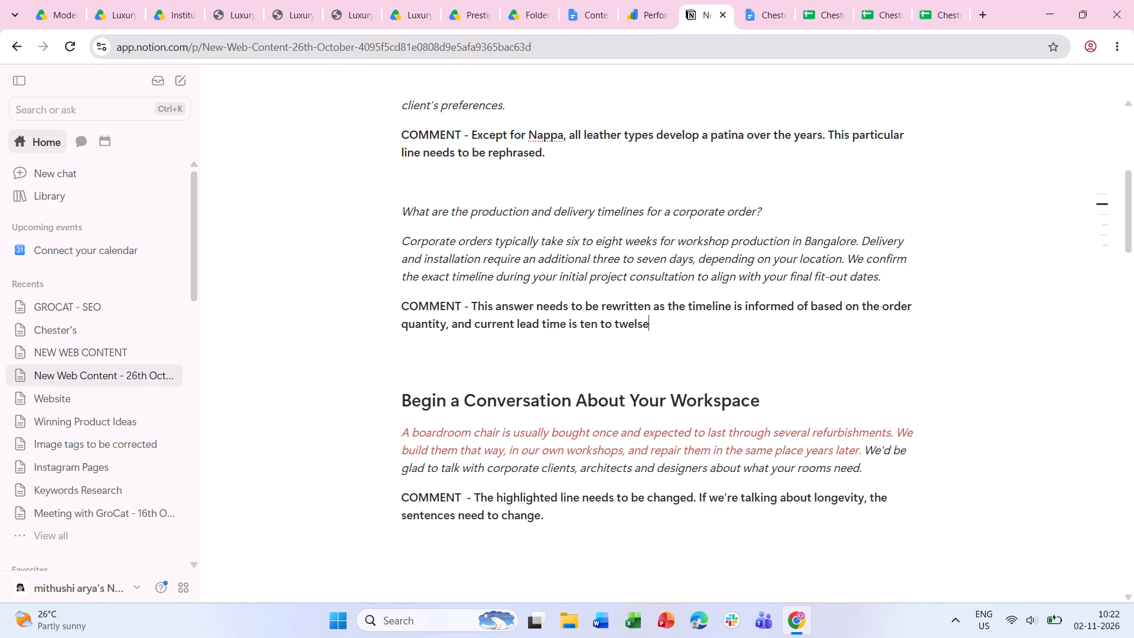
pyautogui.press('space')
pyautogui.press('BackSpace')
pyautogui.press('BackSpace')
pyautogui.press('BackSpace')
pyautogui.write('ve weeks.')
# In the Begin a Conversation About Your Workspace comment, change "needs to" to "can" before "be changed".
pyautogui.scroll(-4, 727, 427)
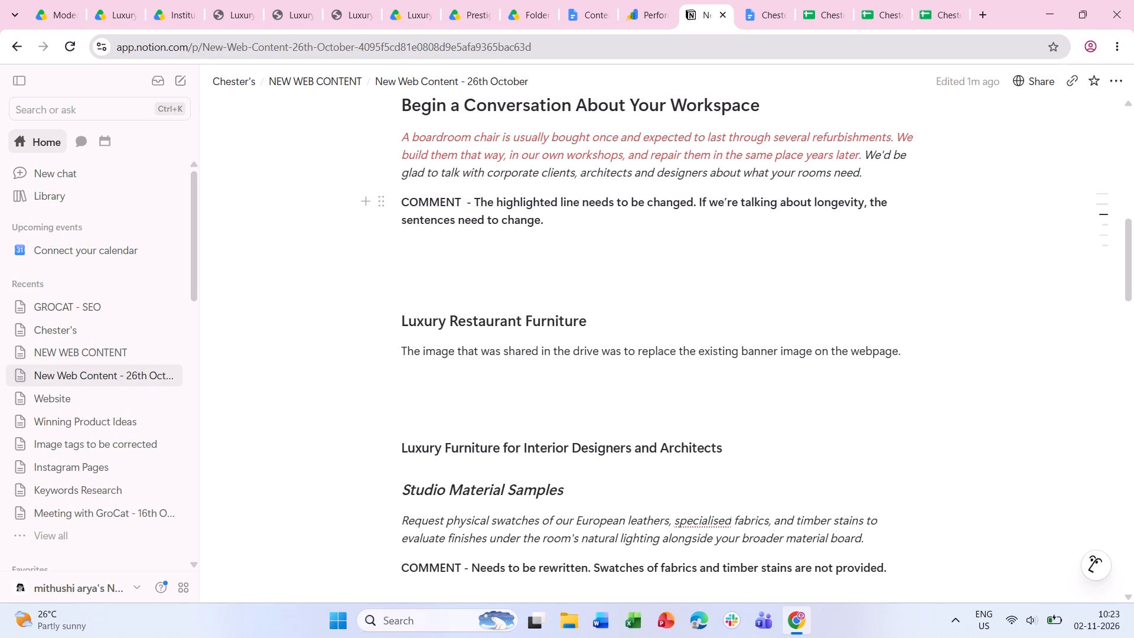
pyautogui.moveTo(627, 201); pyautogui.dragTo(581, 205)
pyautogui.write('can')
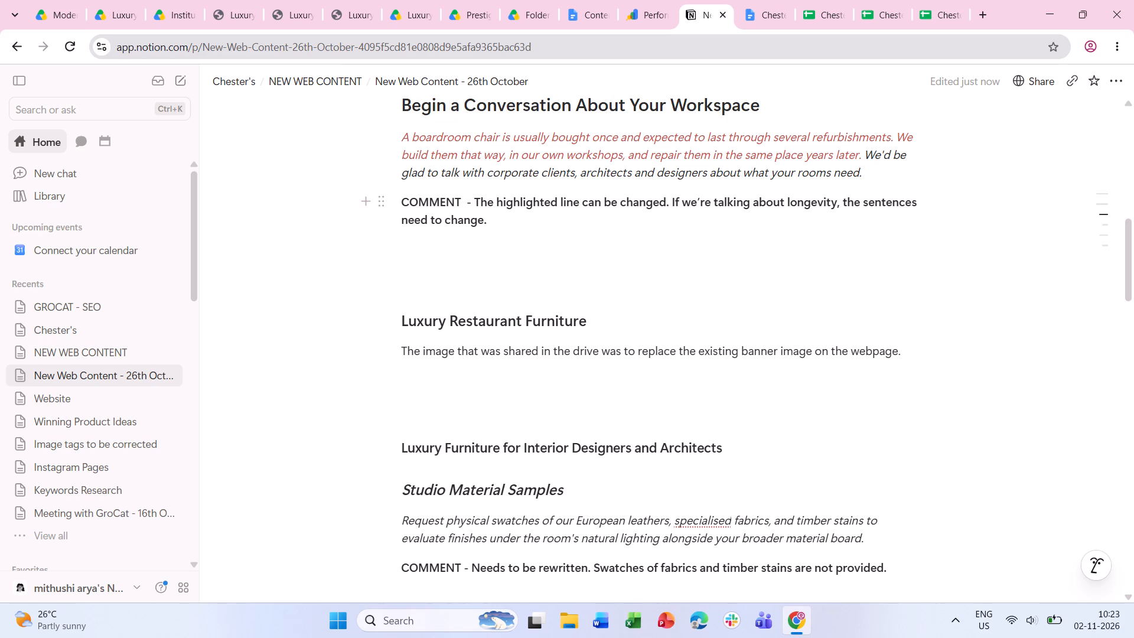
# Delete the sentence about longevity from the workspace comment and replace the full stop after "changed" with a comma.
pyautogui.moveTo(671, 200); pyautogui.dragTo(682, 218)
pyautogui.press('BackSpace')
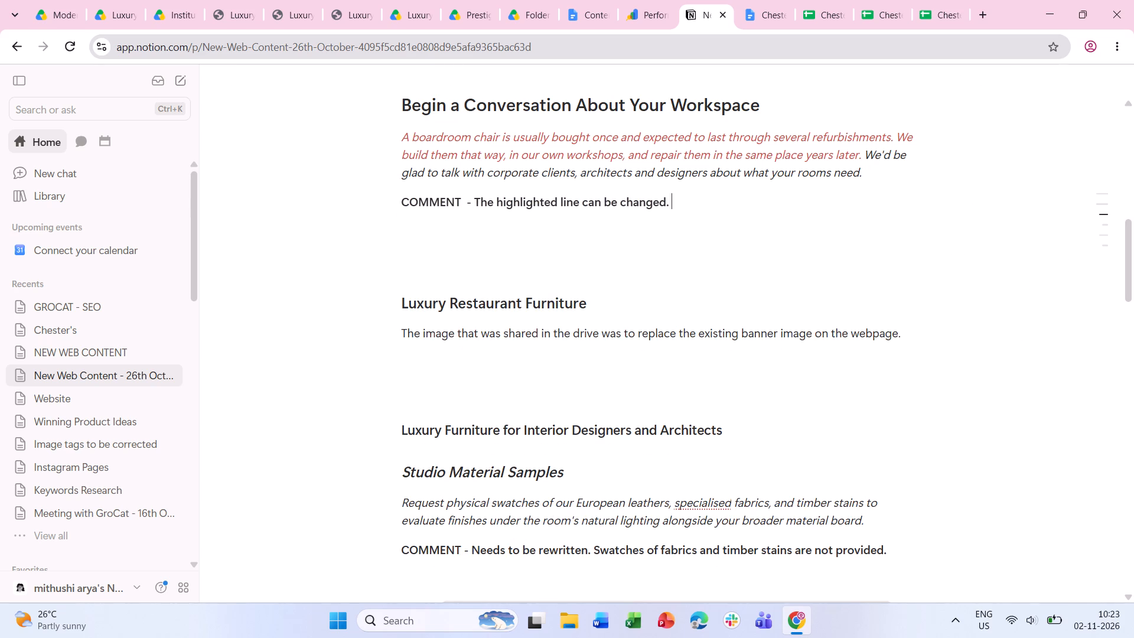
pyautogui.press('BackSpace')
pyautogui.press('BackSpace')
pyautogui.write(',')
pyautogui.press('space')
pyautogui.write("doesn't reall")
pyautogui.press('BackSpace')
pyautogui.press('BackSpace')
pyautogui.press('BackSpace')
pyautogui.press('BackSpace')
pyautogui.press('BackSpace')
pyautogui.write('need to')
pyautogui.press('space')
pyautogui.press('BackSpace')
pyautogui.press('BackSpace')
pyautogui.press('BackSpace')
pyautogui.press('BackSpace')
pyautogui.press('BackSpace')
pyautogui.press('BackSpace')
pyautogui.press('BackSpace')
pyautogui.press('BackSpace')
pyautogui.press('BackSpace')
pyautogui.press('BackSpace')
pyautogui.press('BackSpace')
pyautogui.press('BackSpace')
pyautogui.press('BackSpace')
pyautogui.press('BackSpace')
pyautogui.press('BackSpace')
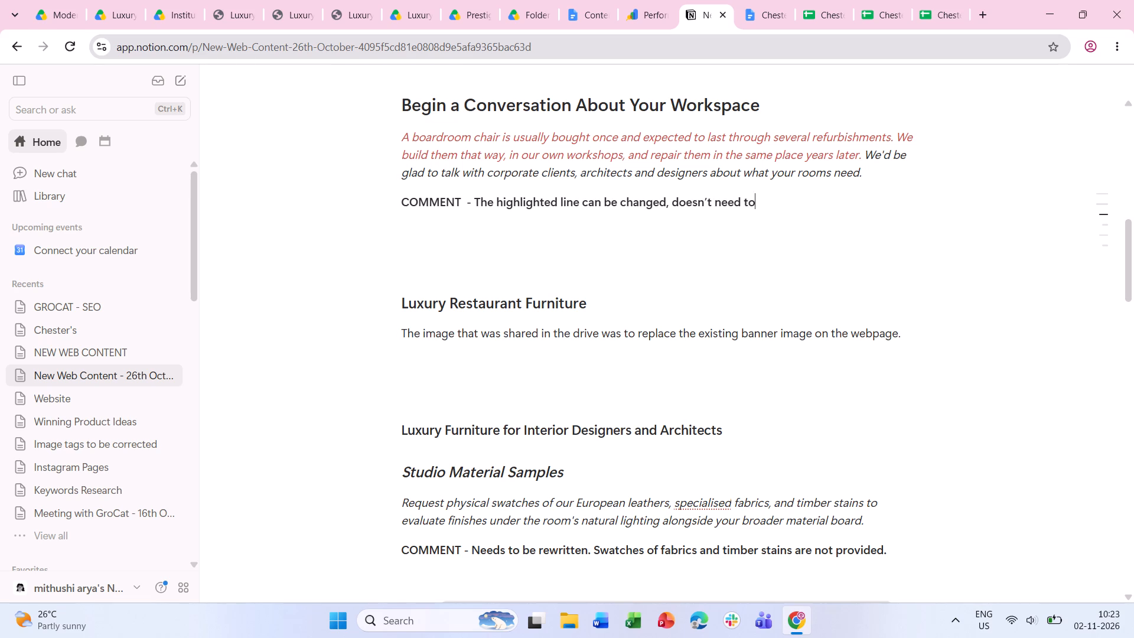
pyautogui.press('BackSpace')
# Complete the workspace comment with "instead of talking about refurbishments and repairs.".
pyautogui.write('instead of')
pyautogui.press('space')
pyautogui.write('talking about refur')
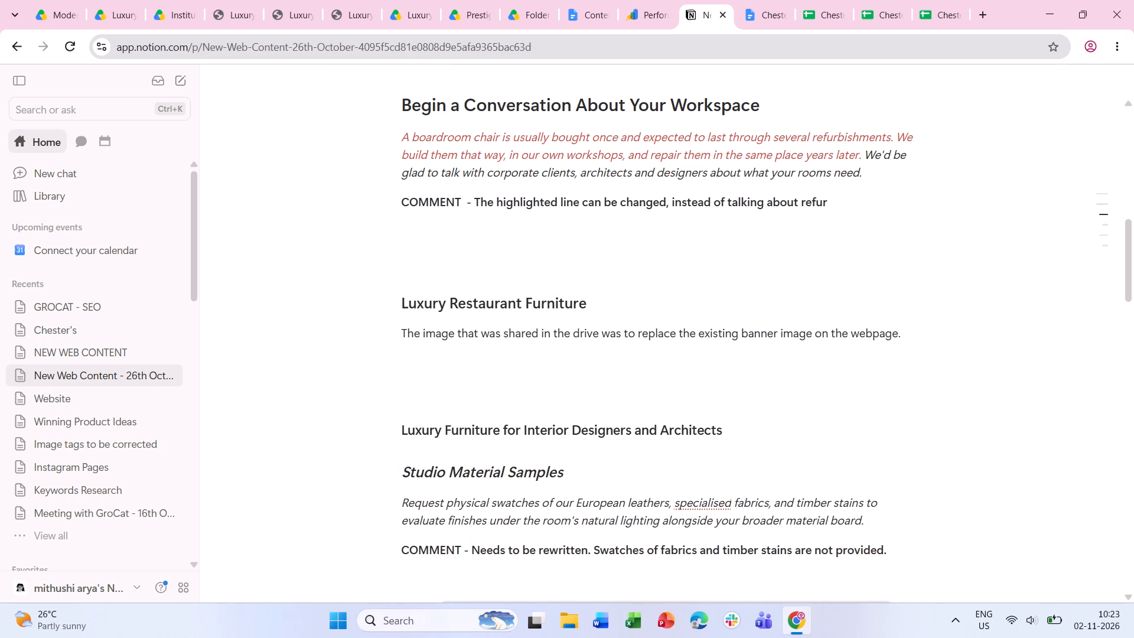
pyautogui.write('bishments and repairs.')
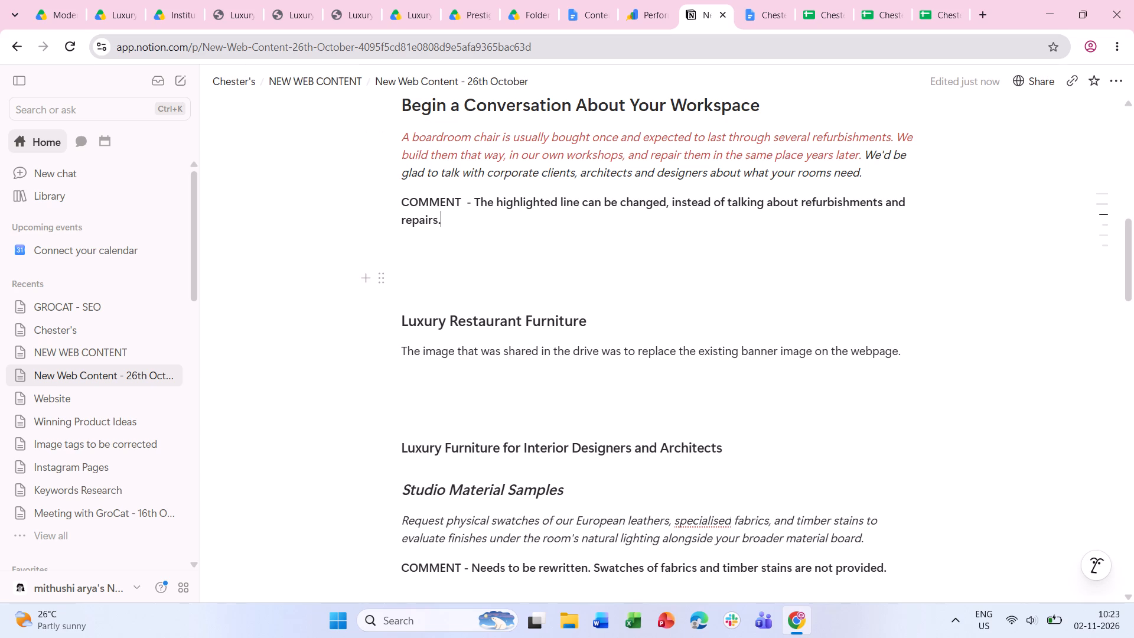
# Check the live luxury restaurant furniture page, including its banner image, against the Luxury Restaurant Furniture note.
pyautogui.scroll(-2, 783, 350)
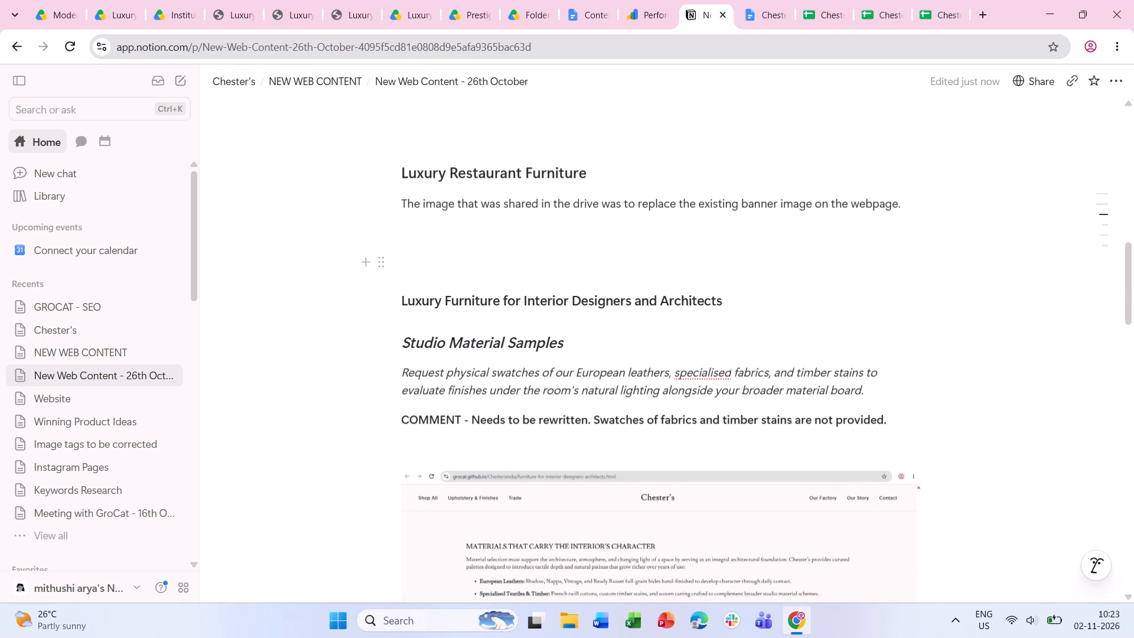
pyautogui.scroll(-3, 628, 213)
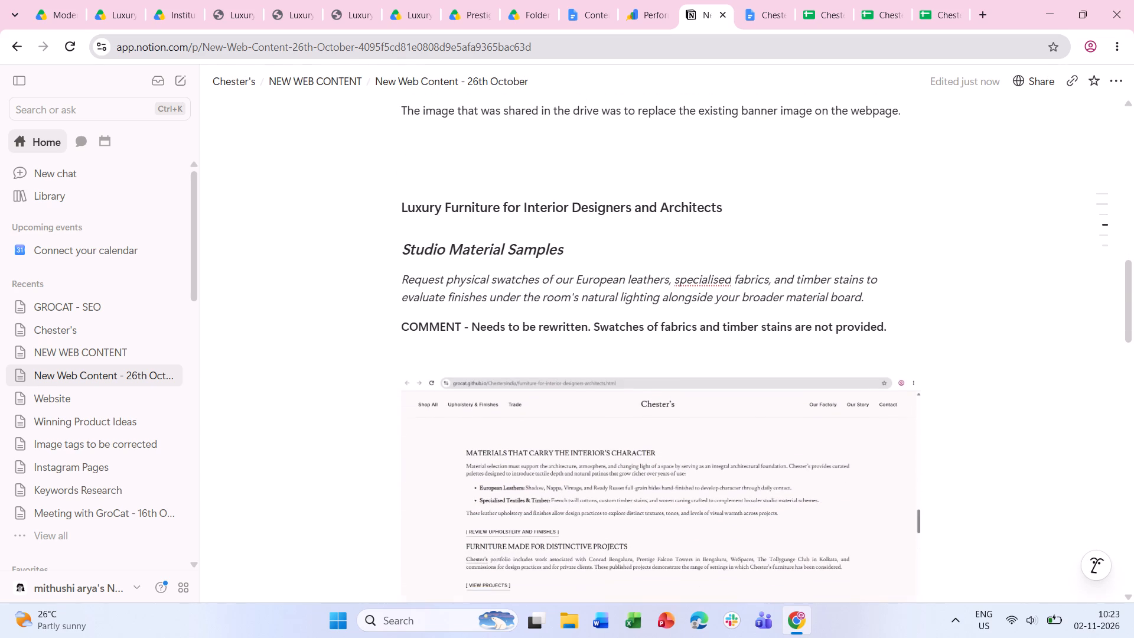
pyautogui.scroll(4, 1018, 251)
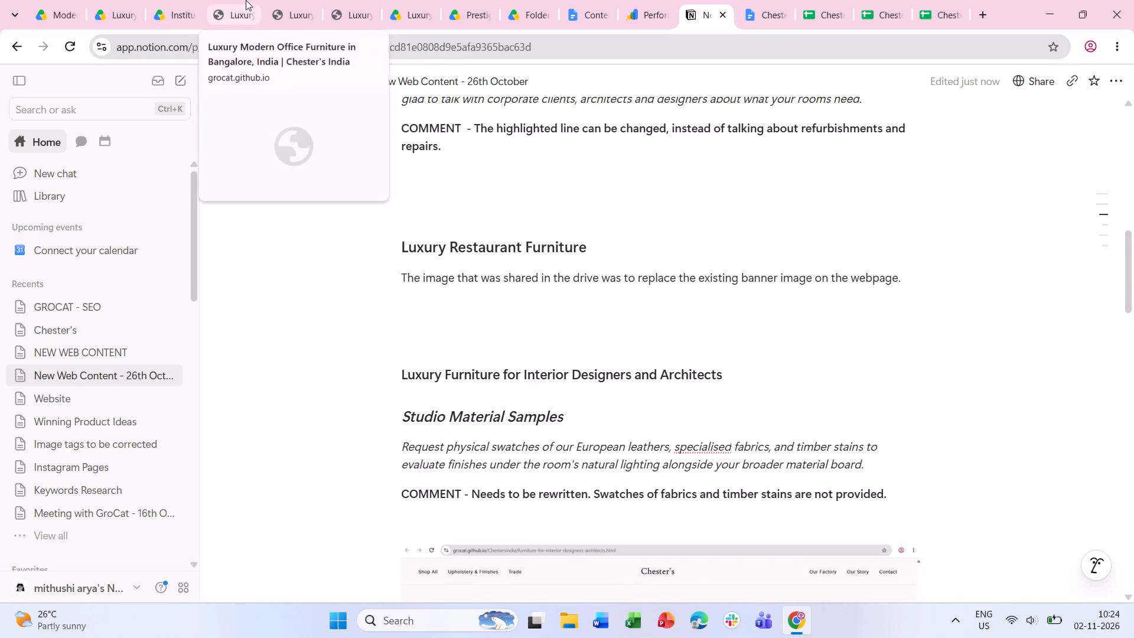
pyautogui.click(336, 10)
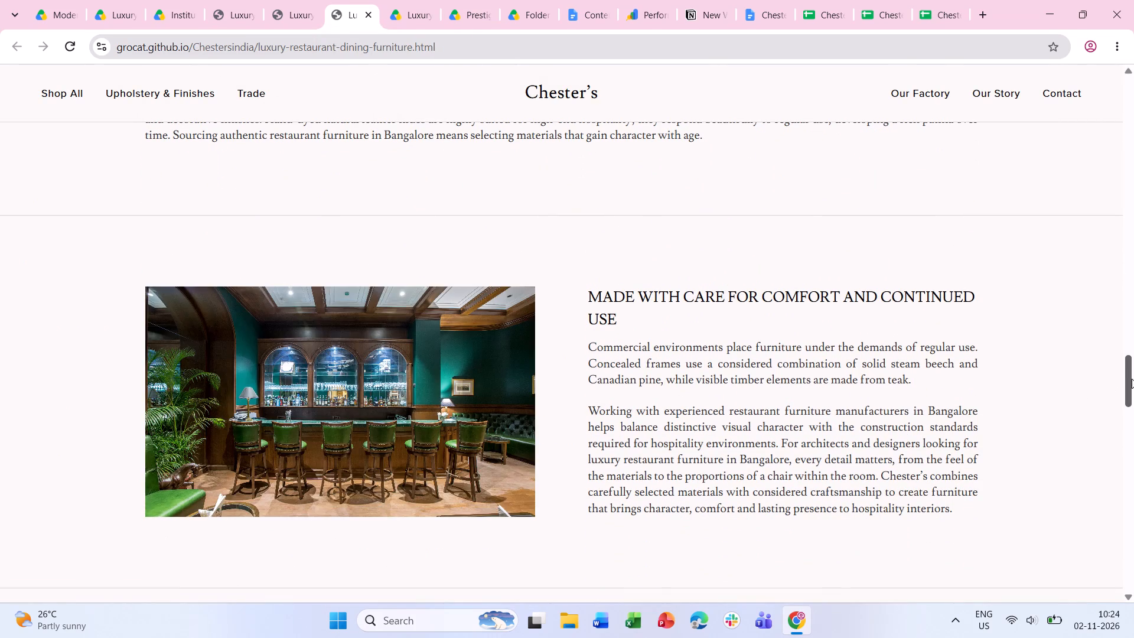
pyautogui.moveTo(1130, 379); pyautogui.dragTo(1126, 513)
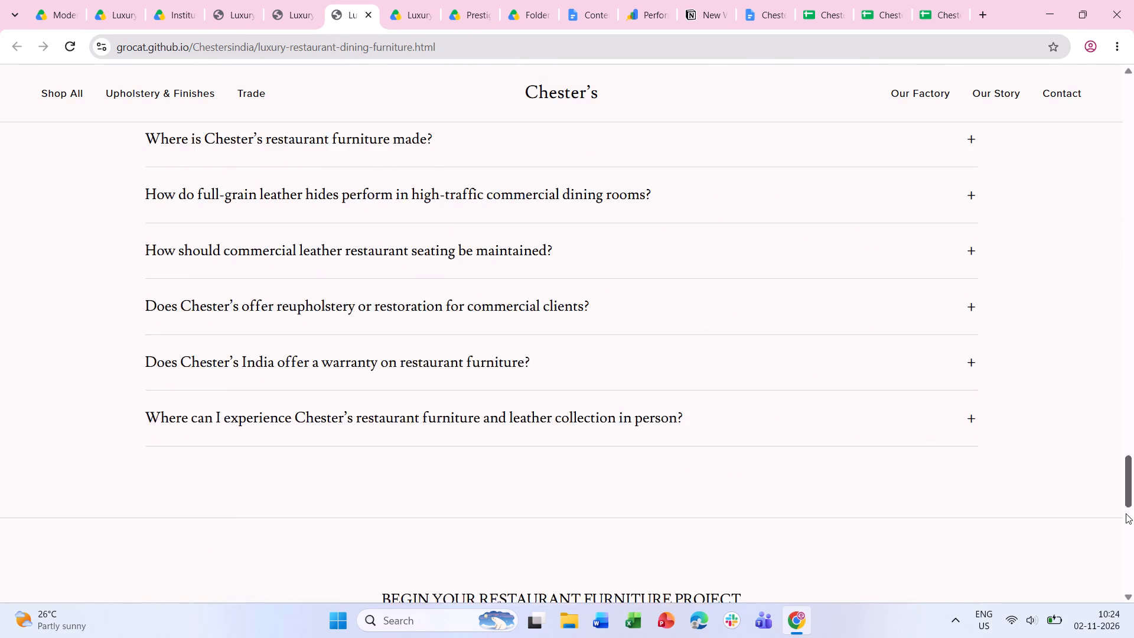
pyautogui.moveTo(1126, 513); pyautogui.dragTo(1133, 85)
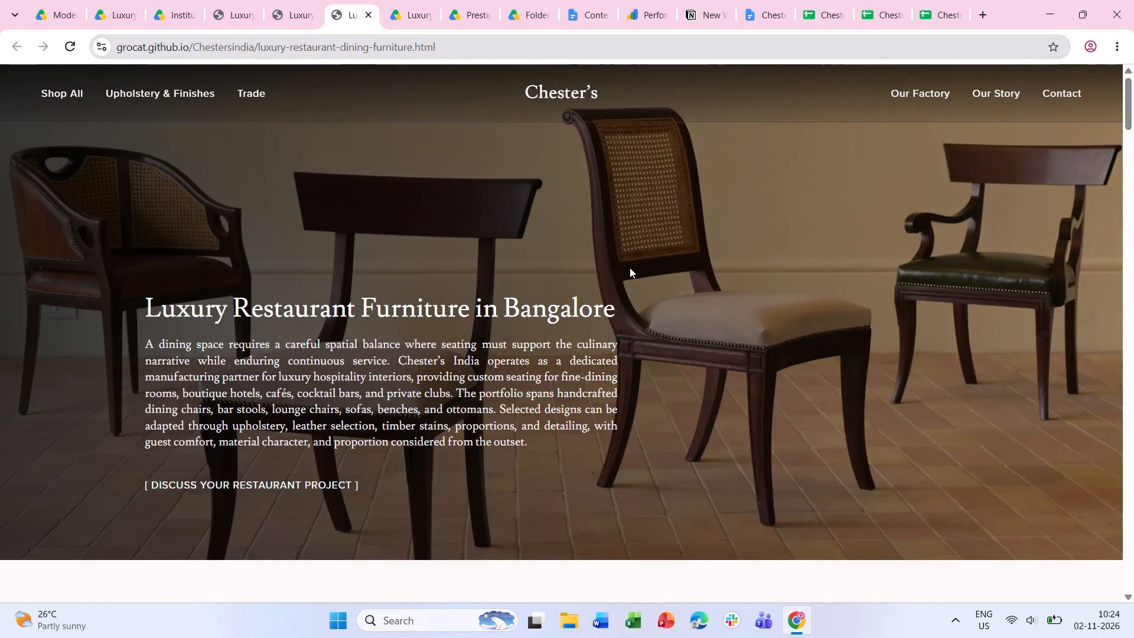
# In the Notion page's Luxury Restaurant Furniture note, append the sentence "Have also provided an additional image to be used in the page.".
pyautogui.click(715, 21)
pyautogui.click(912, 282)
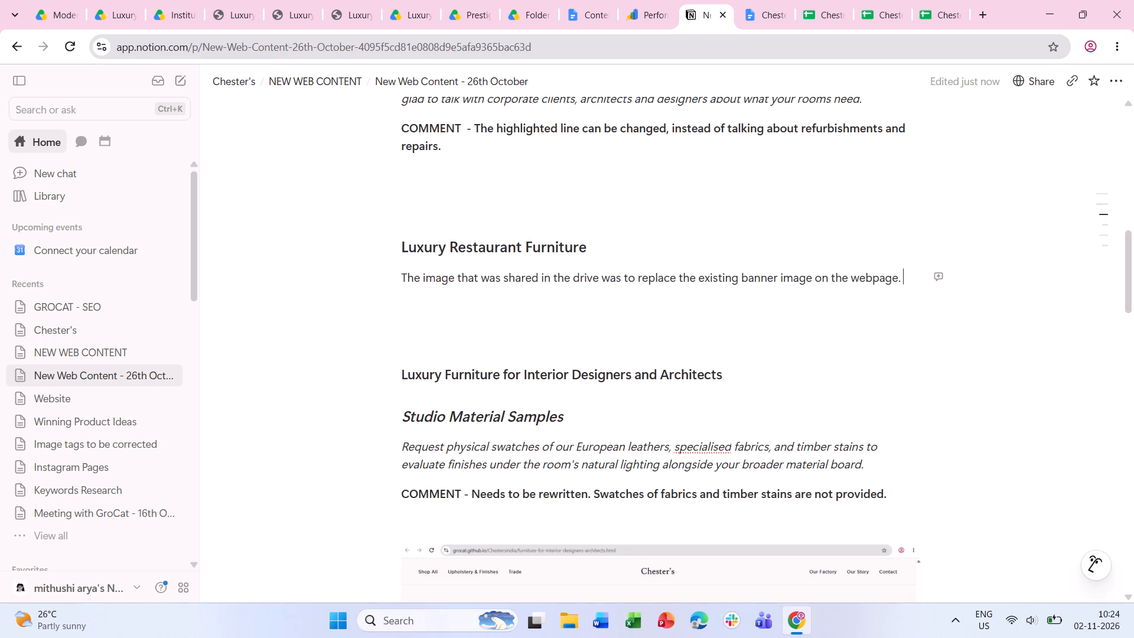
pyautogui.write('Hve')
pyautogui.press('BackSpace')
pyautogui.press('BackSpace')
pyautogui.write('ave also provided an aditi')
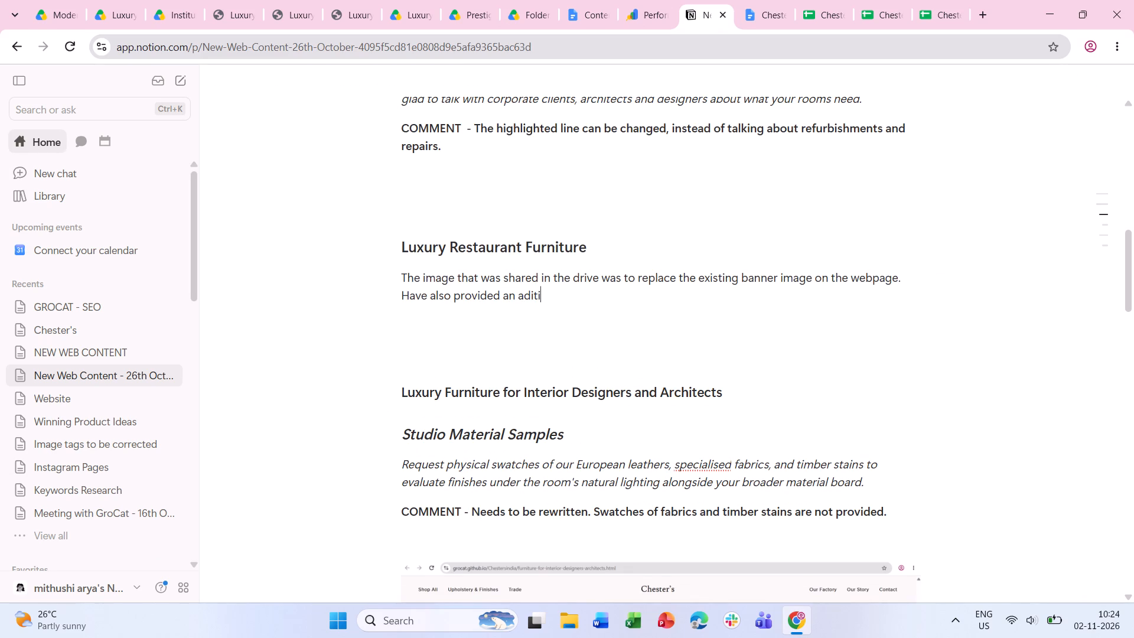
pyautogui.press('BackSpace')
pyautogui.press('BackSpace')
pyautogui.press('BackSpace')
pyautogui.write('ditional image to be')
pyautogui.press('space')
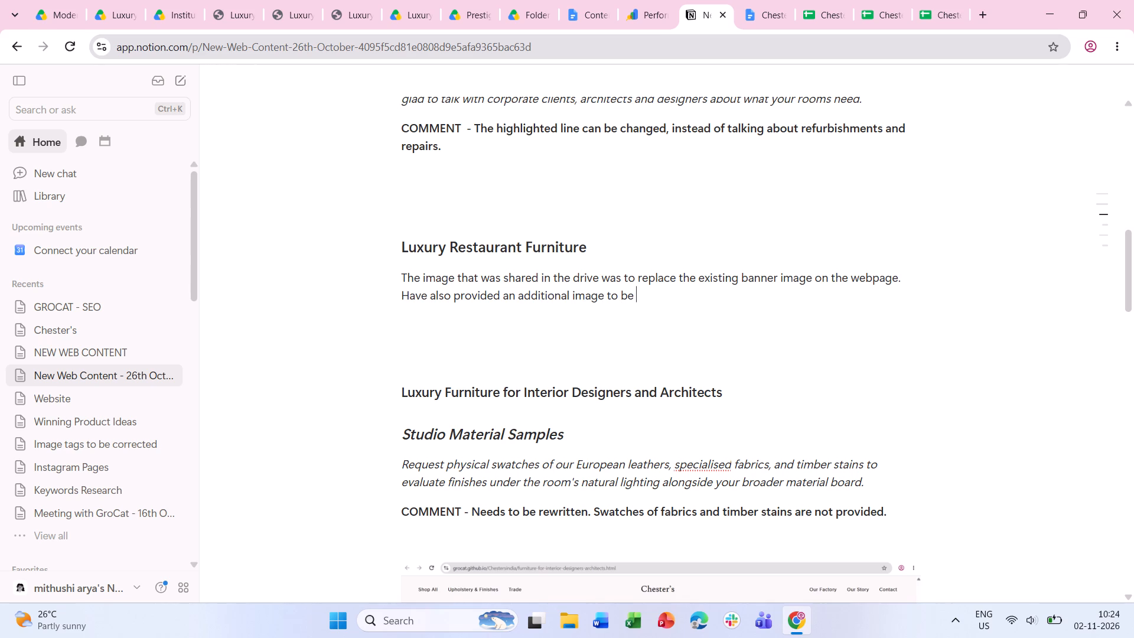
pyautogui.write('used in the page')
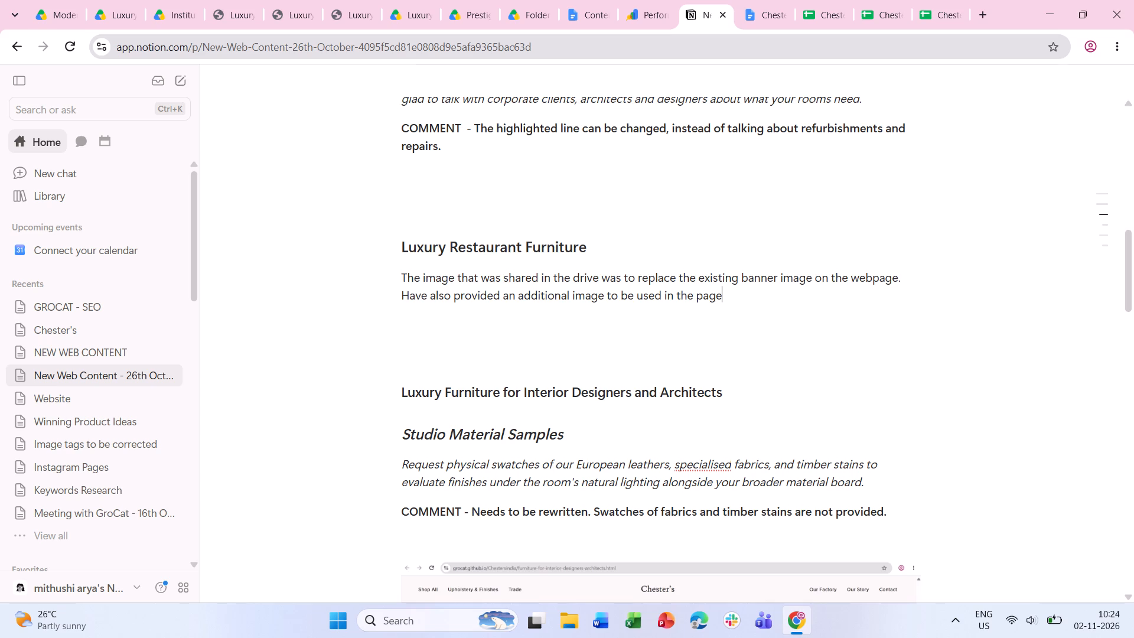
pyautogui.press('.')
pyautogui.press('BackSpace')
pyautogui.press('.')
# Add a new paragraph below the Luxury Restaurant Furniture note reading "Rest of the page seems fine.".
pyautogui.press('Return')
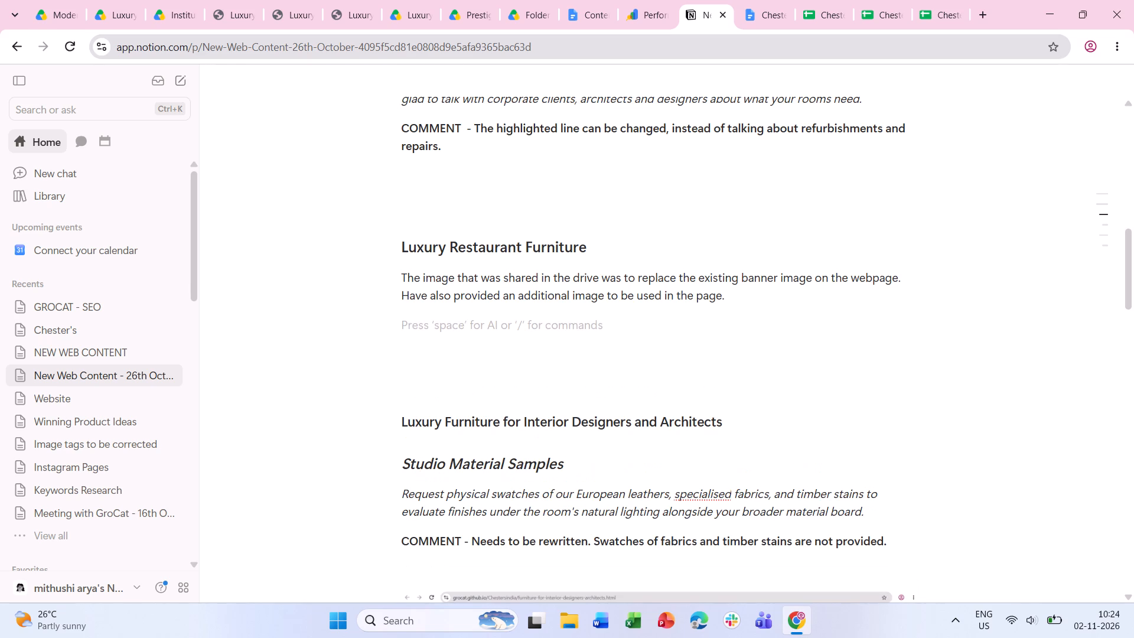
pyautogui.write('Rest of the page seems fine')
pyautogui.press('.')
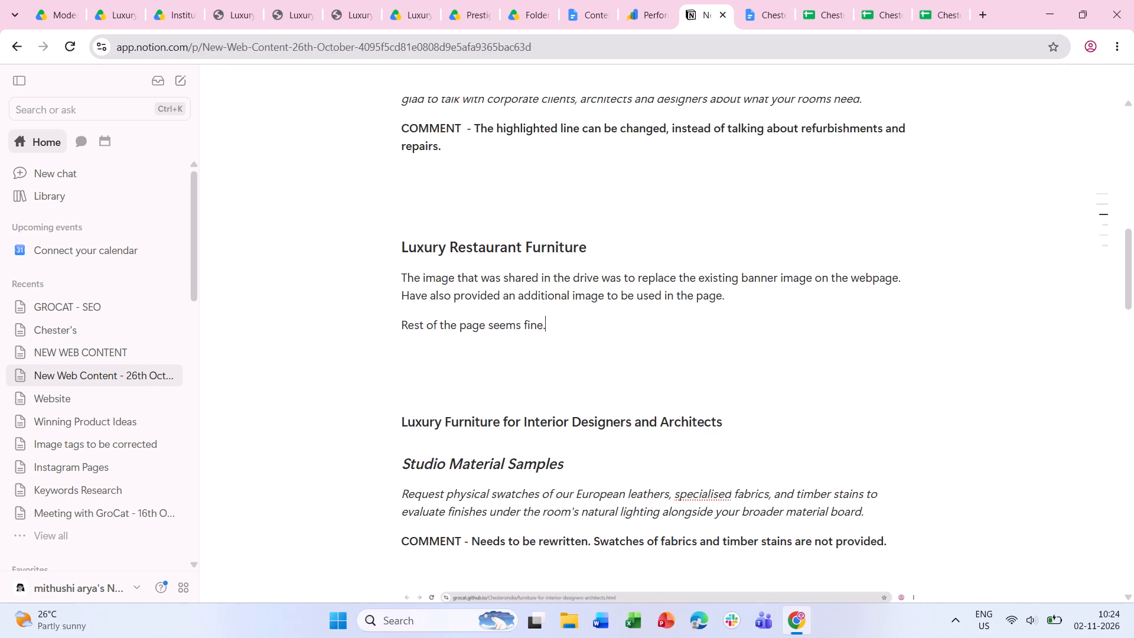
# Review the live luxury restaurant furniture page's sections, images and FAQs through to the footer.
pyautogui.click(352, 0)
pyautogui.scroll(-9, 867, 405)
pyautogui.scroll(-2, 1045, 414)
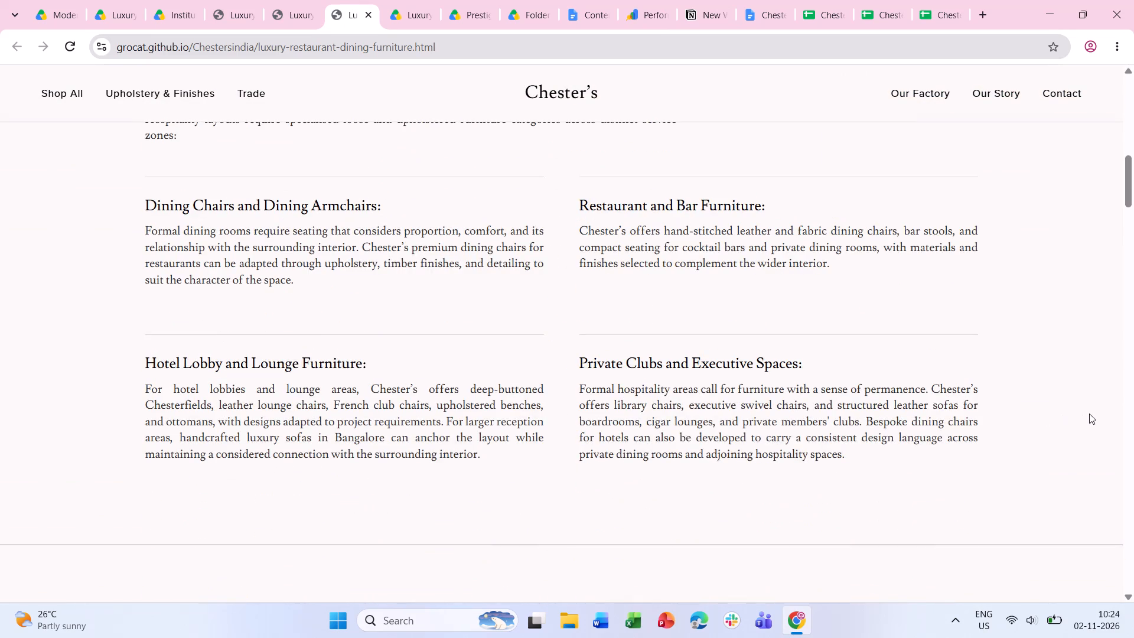
pyautogui.scroll(-15, 1089, 414)
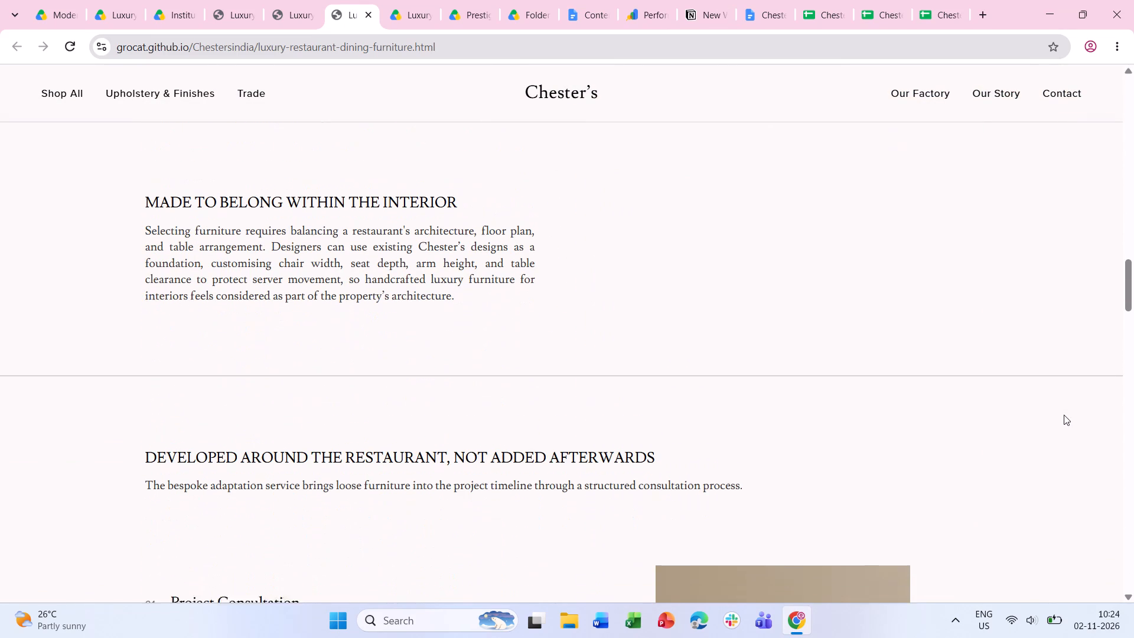
pyautogui.scroll(-2, 1064, 415)
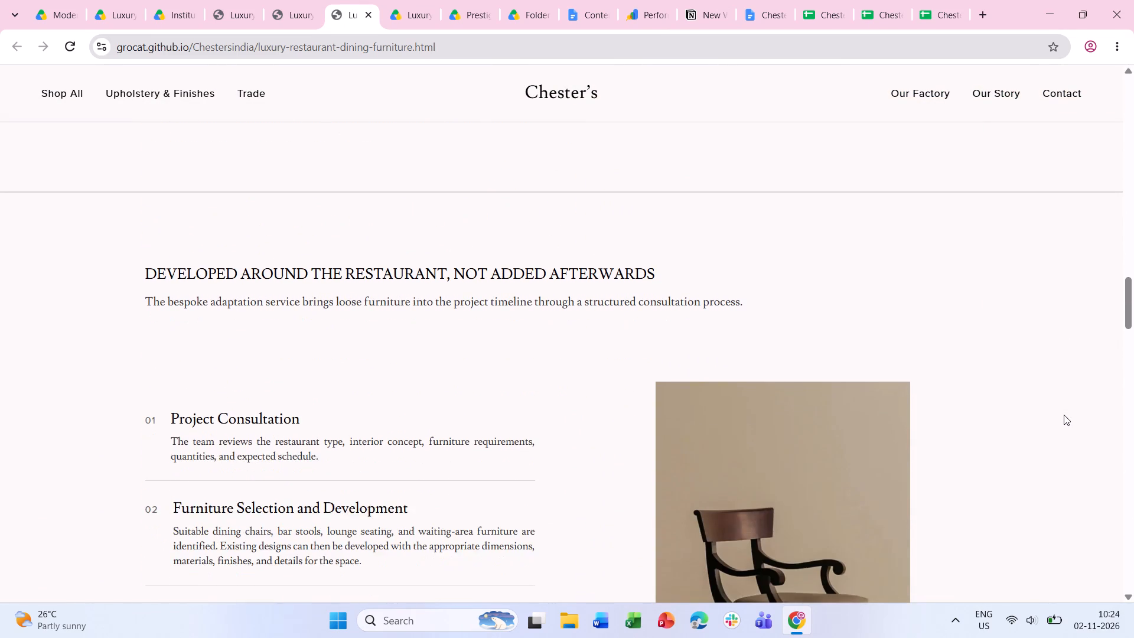
pyautogui.scroll(-3, 1064, 415)
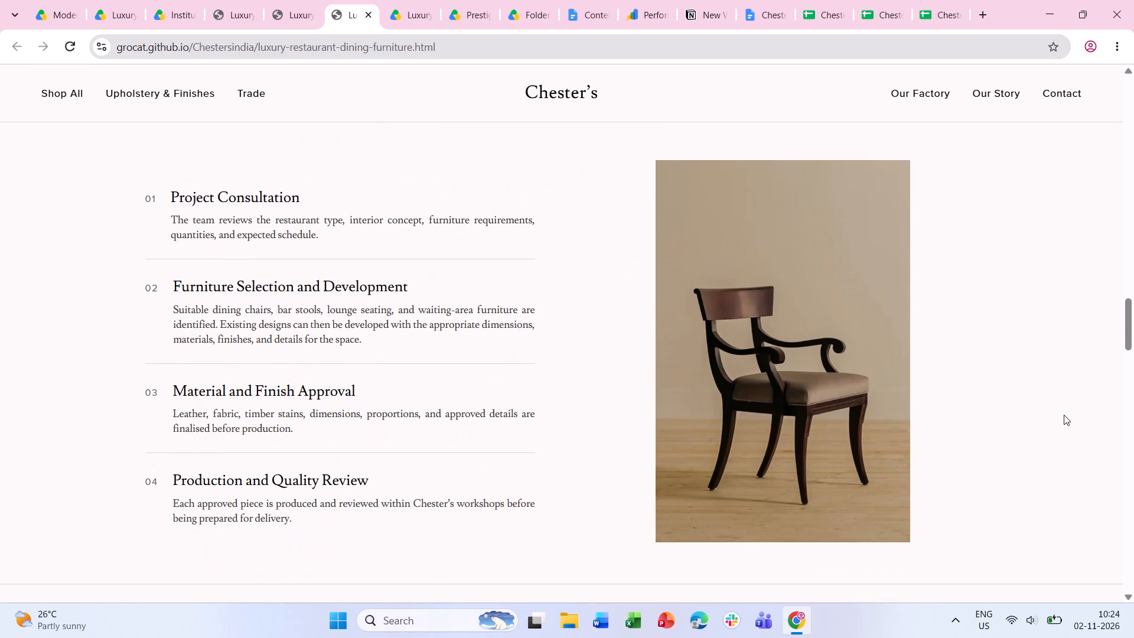
pyautogui.scroll(-6, 1064, 415)
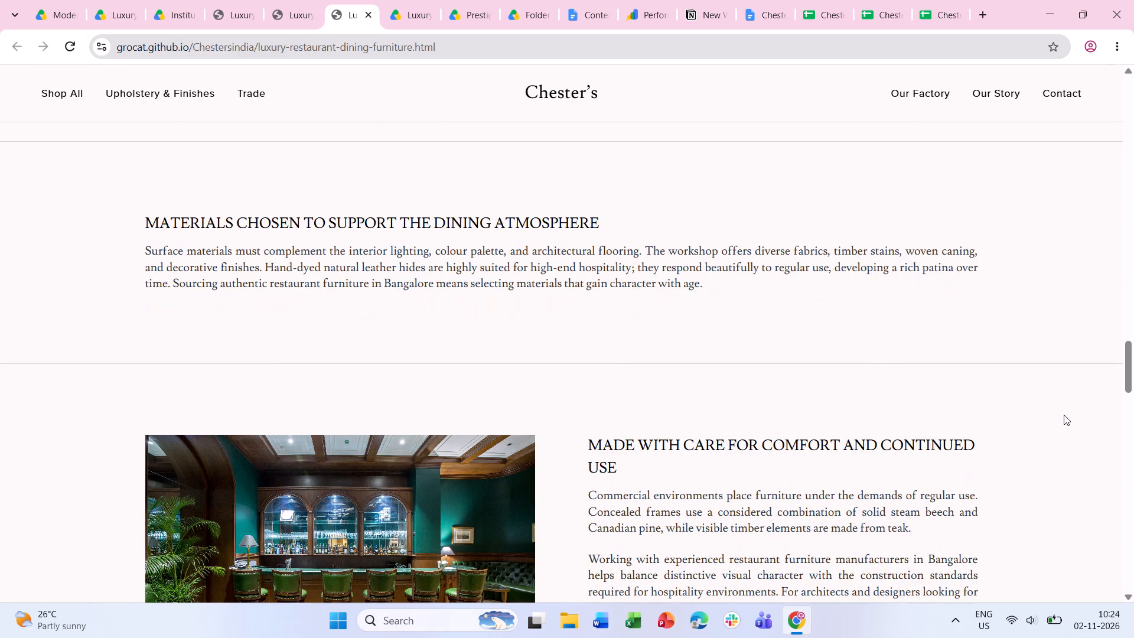
pyautogui.scroll(-8, 1064, 415)
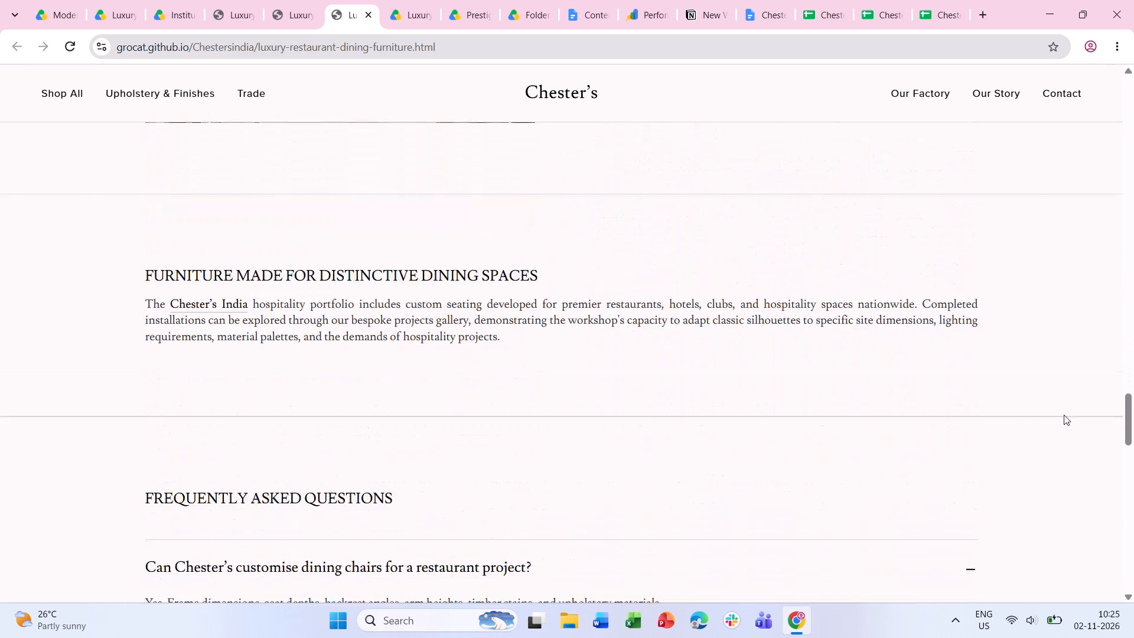
pyautogui.scroll(20, 1064, 415)
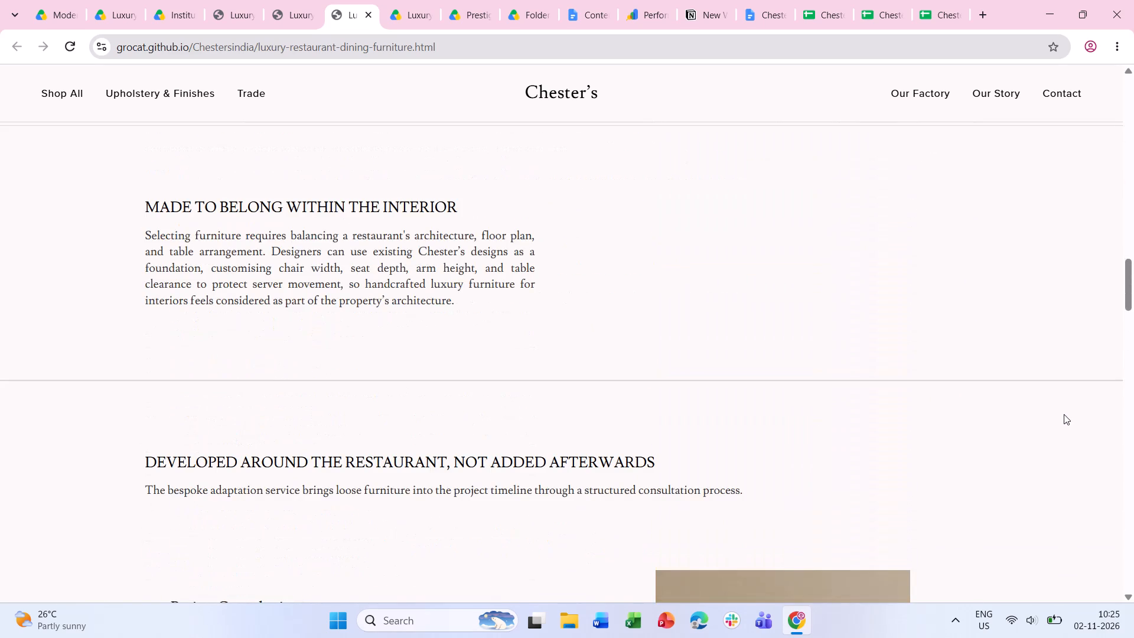
pyautogui.scroll(-5, 1064, 414)
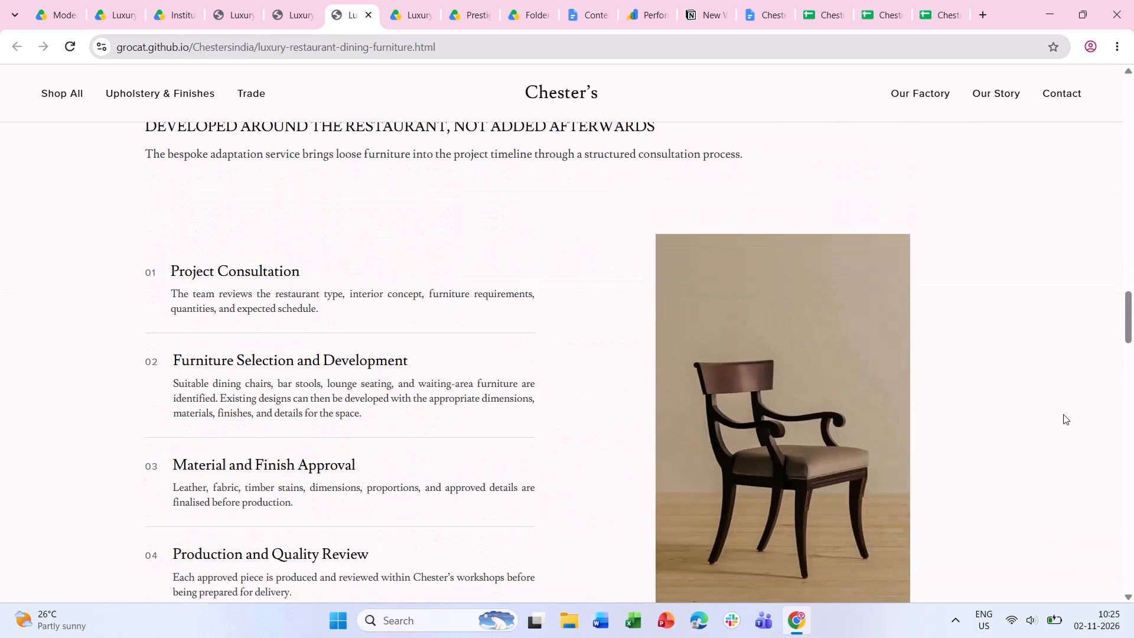
pyautogui.scroll(-8, 1063, 414)
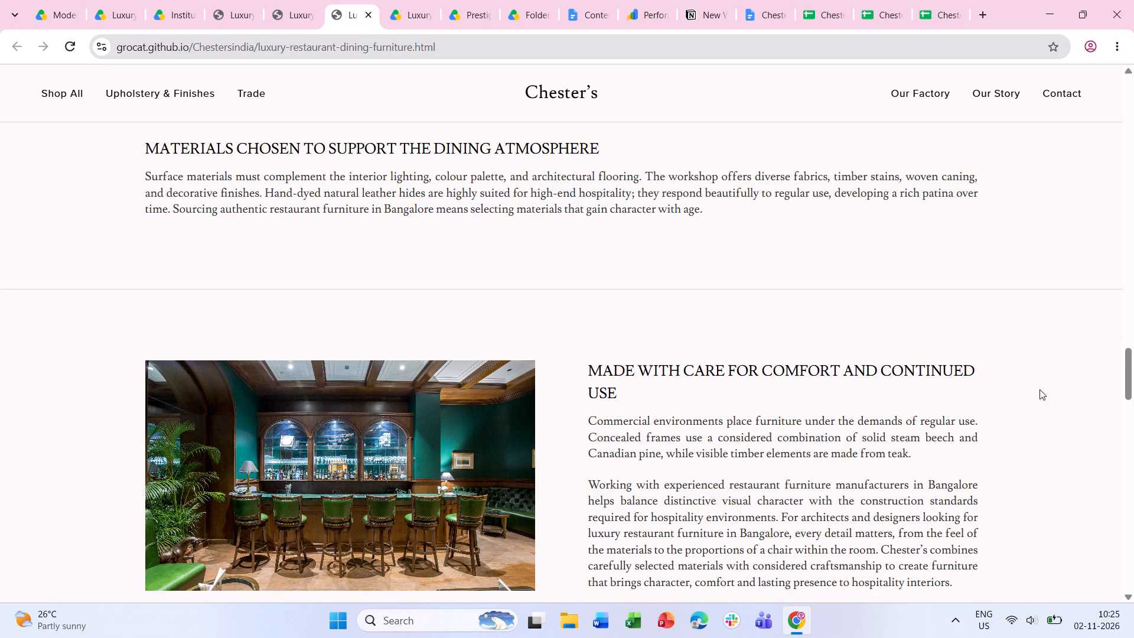
pyautogui.scroll(-2, 1039, 389)
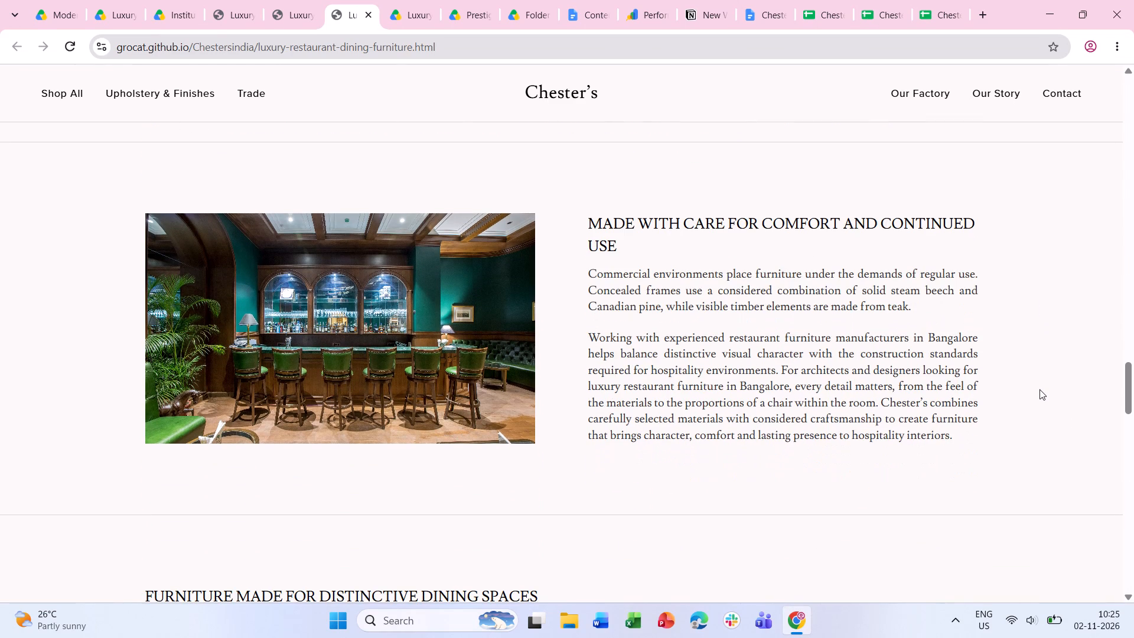
pyautogui.scroll(-5, 1039, 389)
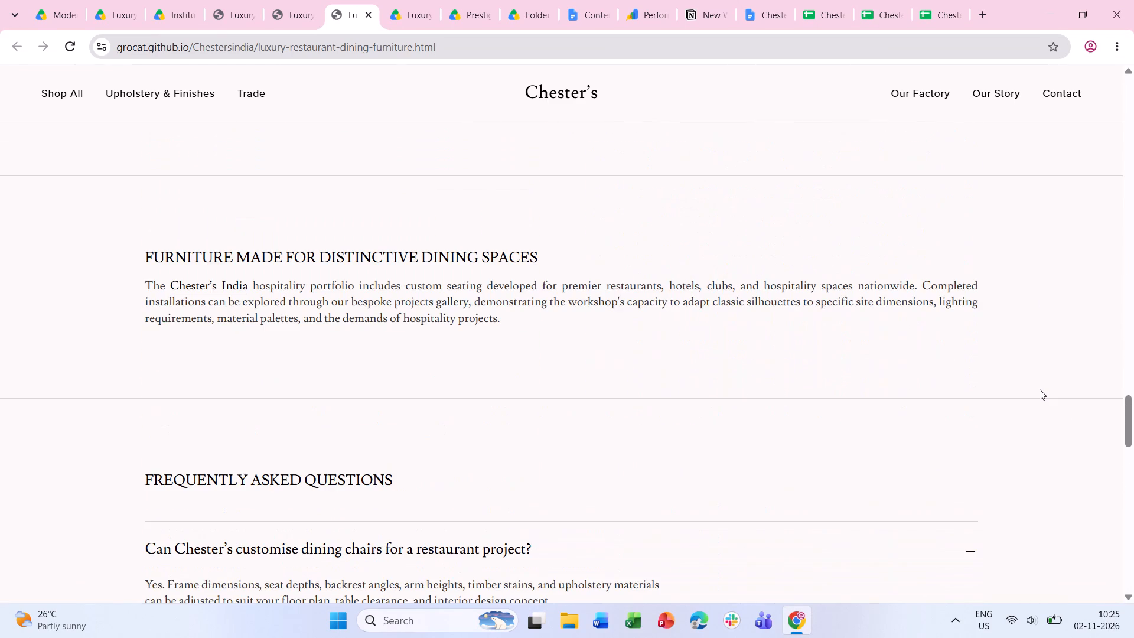
pyautogui.scroll(-9, 1039, 389)
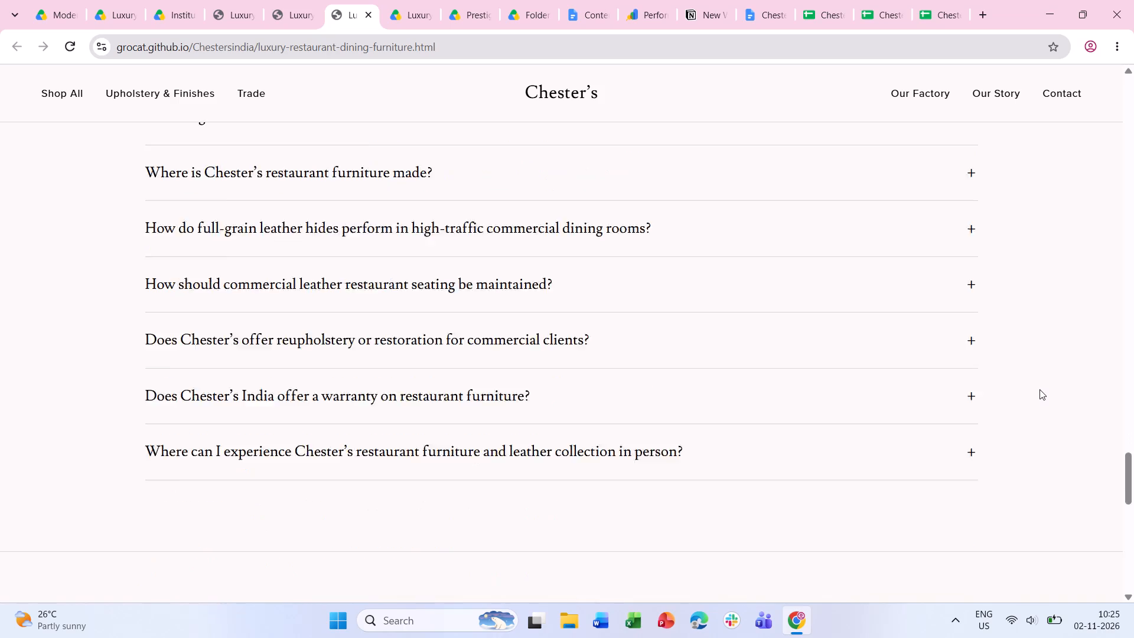
pyautogui.scroll(-6, 1039, 389)
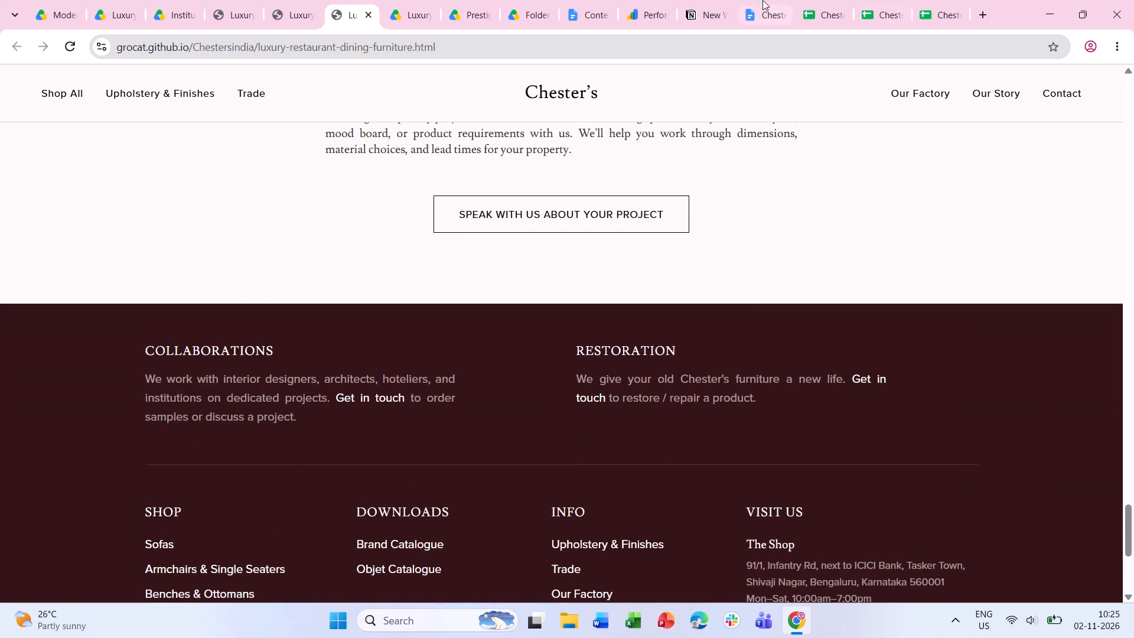
# Back in the Notion page, change "rewritten" to "rephrased" in the Studio Material Samples comment.
pyautogui.click(713, 0)
pyautogui.click(636, 171)
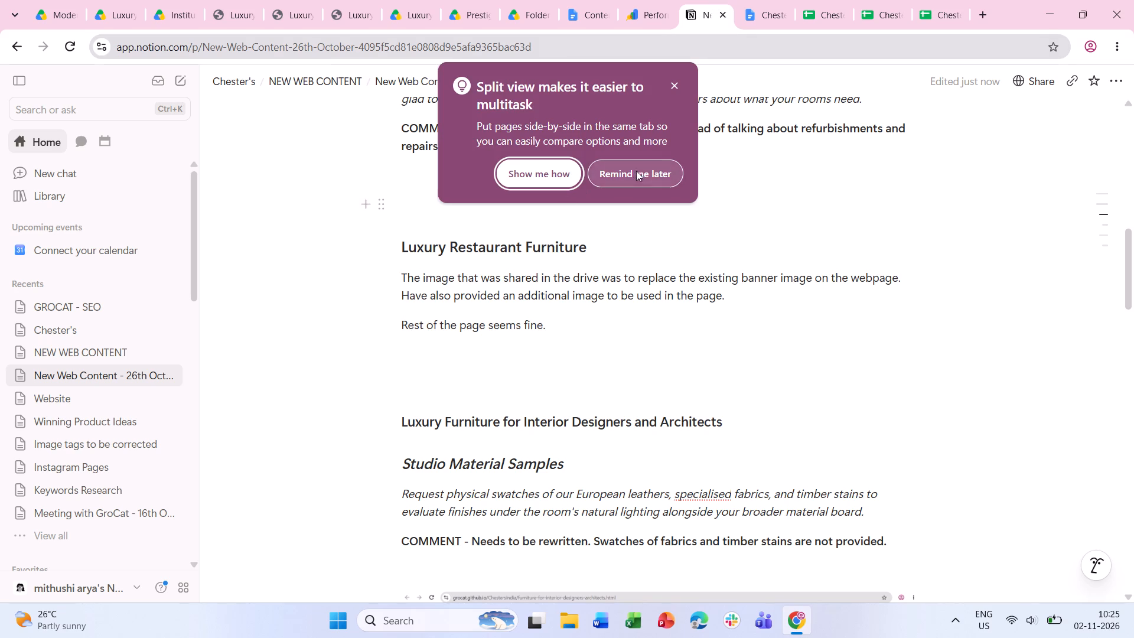
pyautogui.scroll(-3, 855, 360)
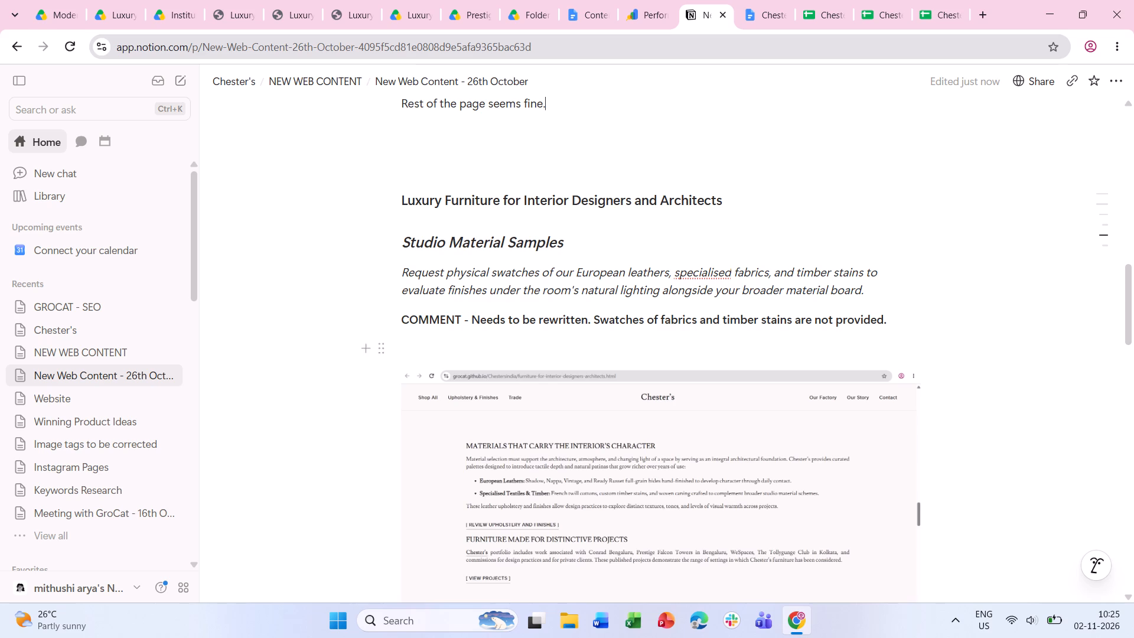
pyautogui.click(587, 320)
pyautogui.press('BackSpace')
pyautogui.press('BackSpace')
pyautogui.press('BackSpace')
pyautogui.press('BackSpace')
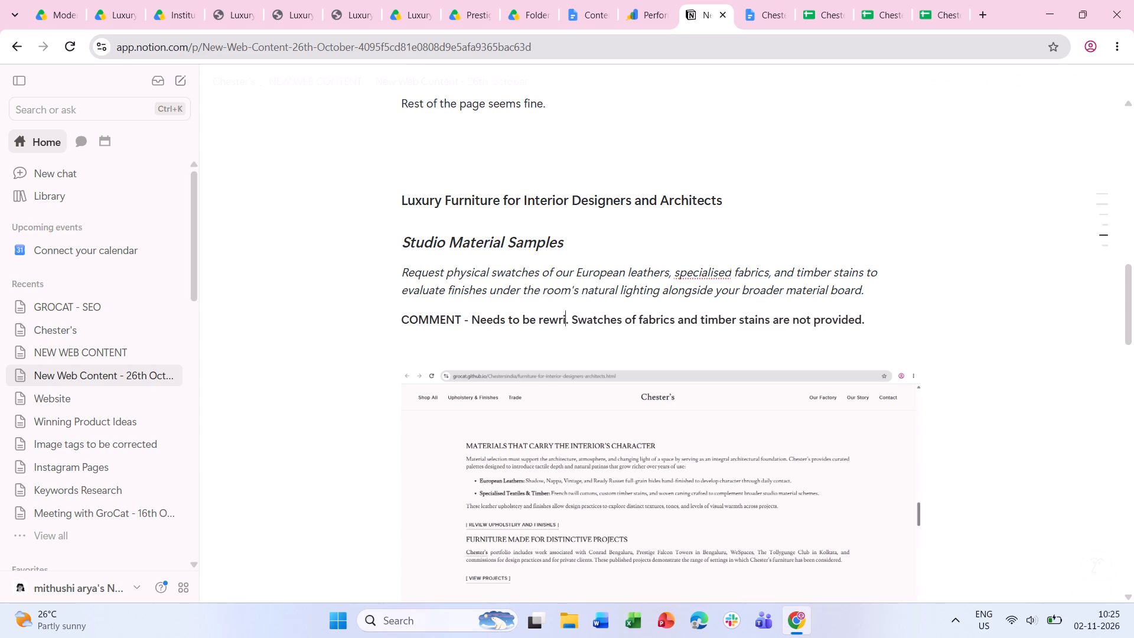
pyautogui.press('BackSpace')
pyautogui.press('BackSpace')
pyautogui.press('BackSpace')
pyautogui.write('pr')
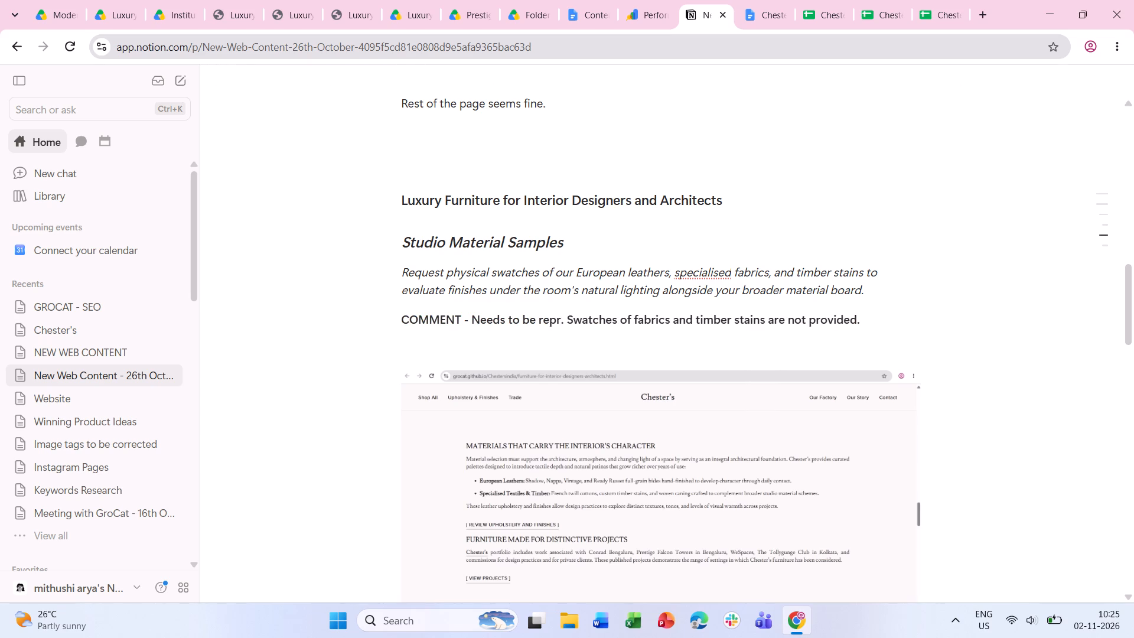
pyautogui.press('BackSpace')
pyautogui.write('hrased')
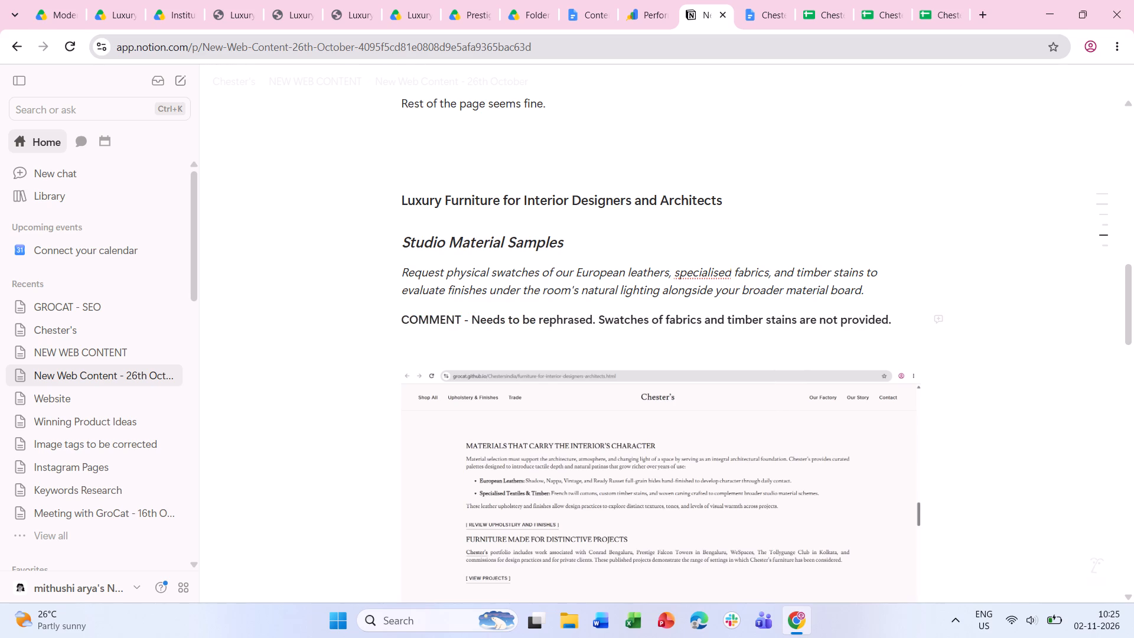
# Extend the end of the Studio Material Samples comment with ", only leather swatches are provided for reference.".
pyautogui.click(901, 318)
pyautogui.press('BackSpace')
pyautogui.write(', only leather swatches are provided f')
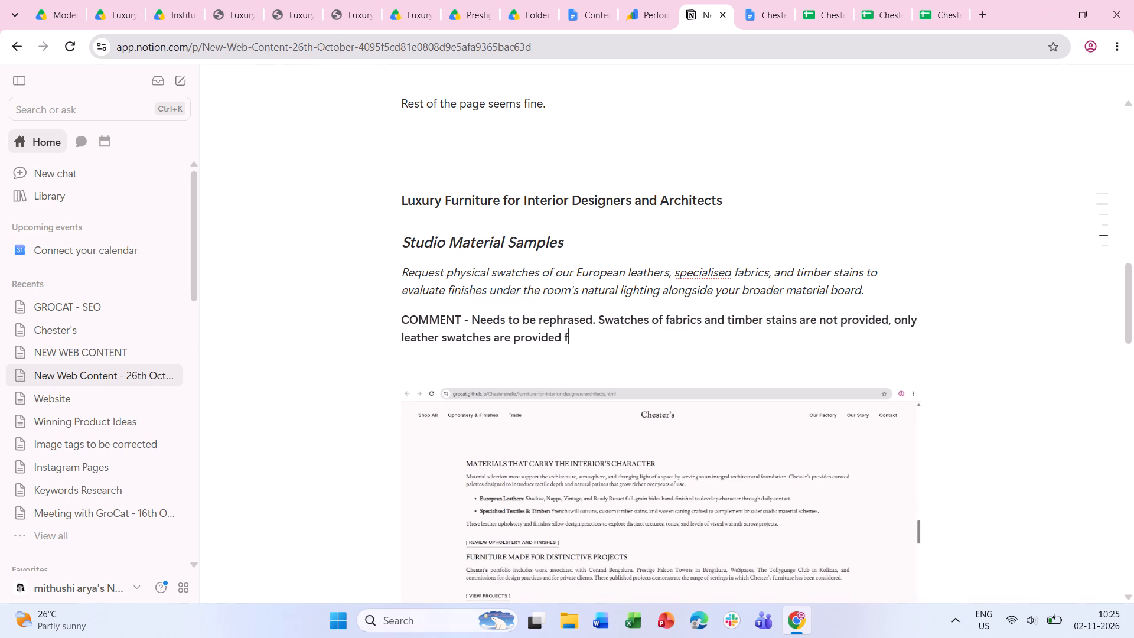
pyautogui.write('or reference.')
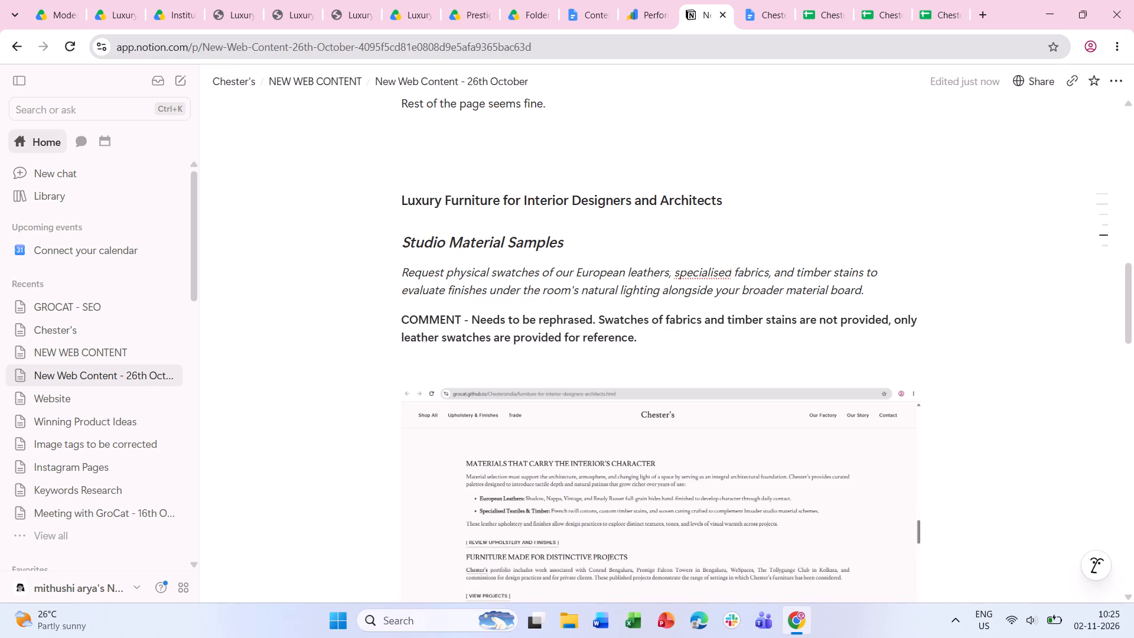
# Read through the remaining comments in the Interior Designers and Luxury Hospitality Furniture sections, down to the end of the page.
pyautogui.scroll(-3, 923, 367)
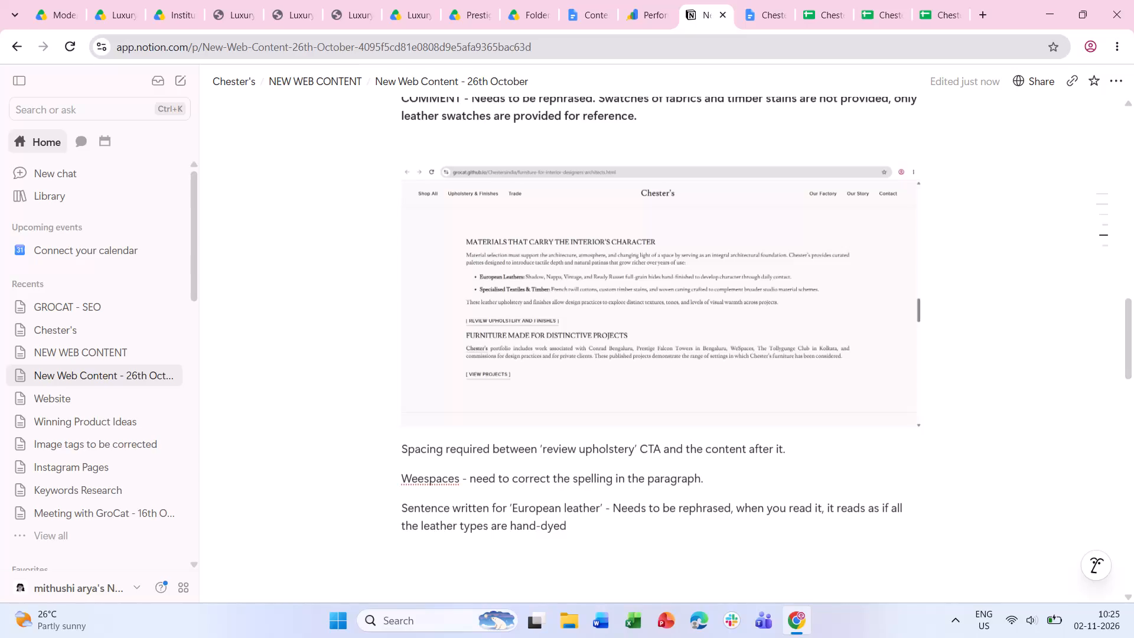
pyautogui.scroll(-1, 921, 366)
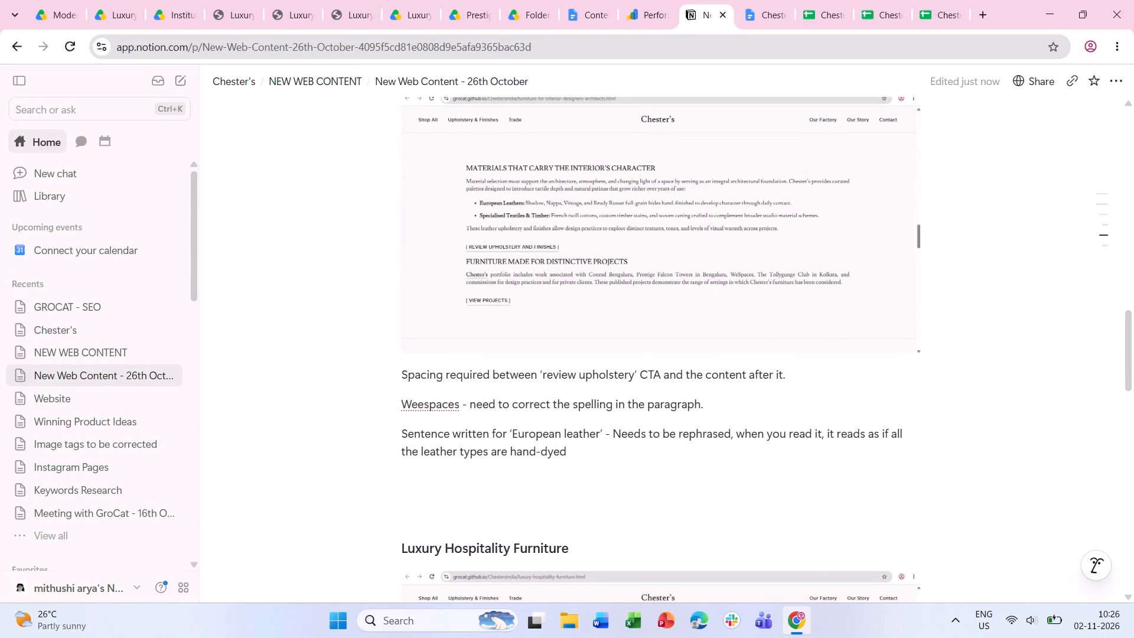
pyautogui.scroll(-8, 1042, 375)
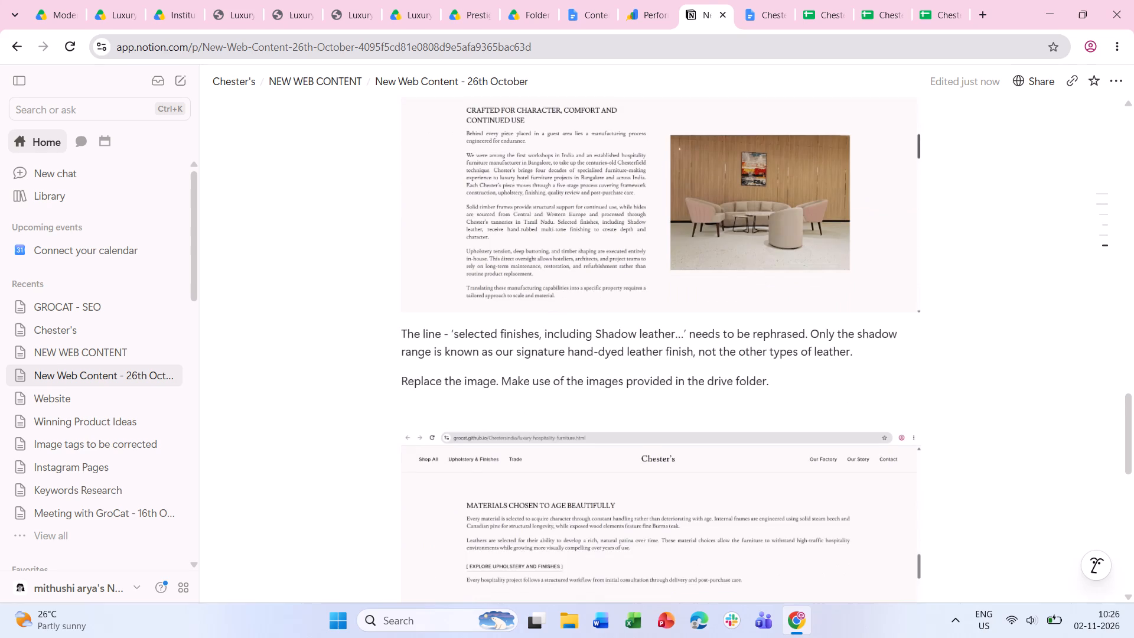
pyautogui.scroll(-4, 1042, 375)
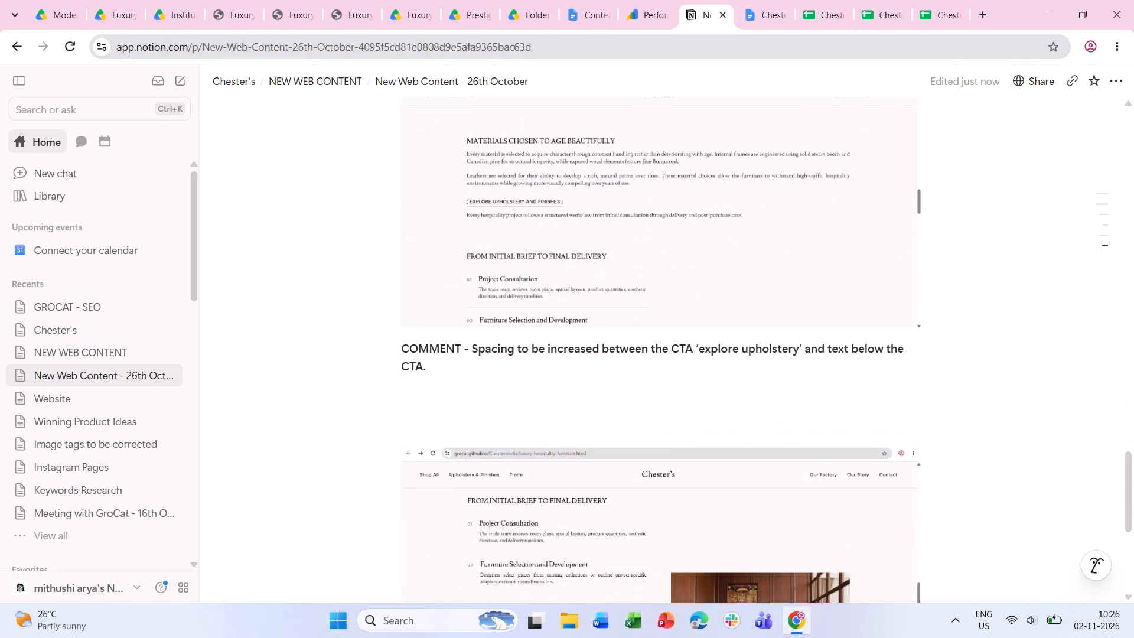
pyautogui.scroll(1, 1042, 375)
pyautogui.scroll(-4, 1042, 375)
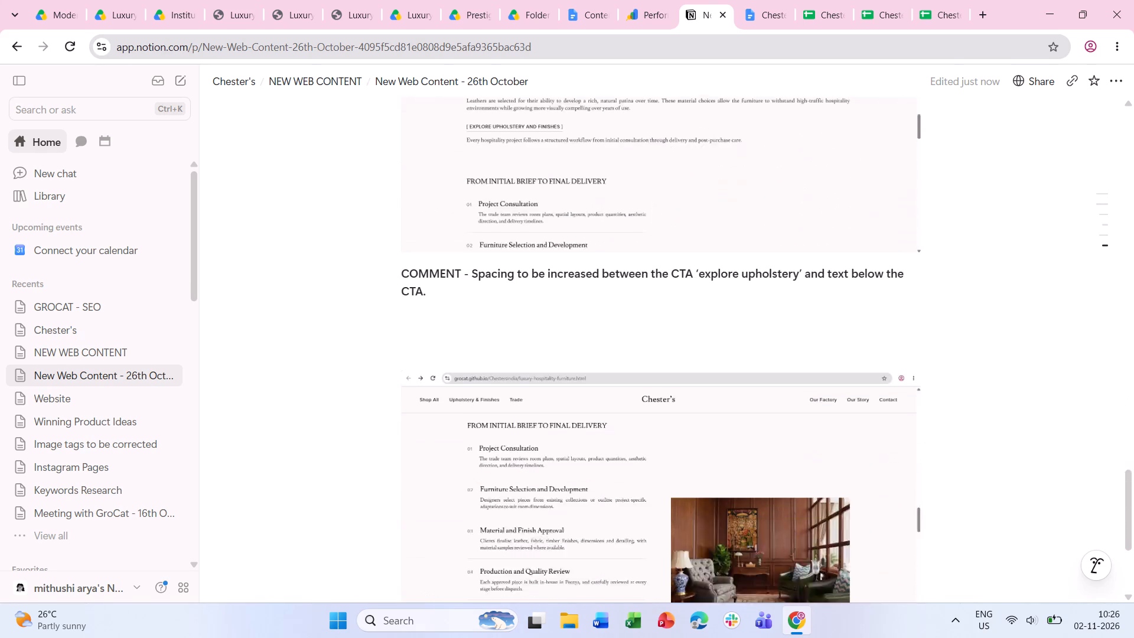
pyautogui.scroll(-1, 1042, 375)
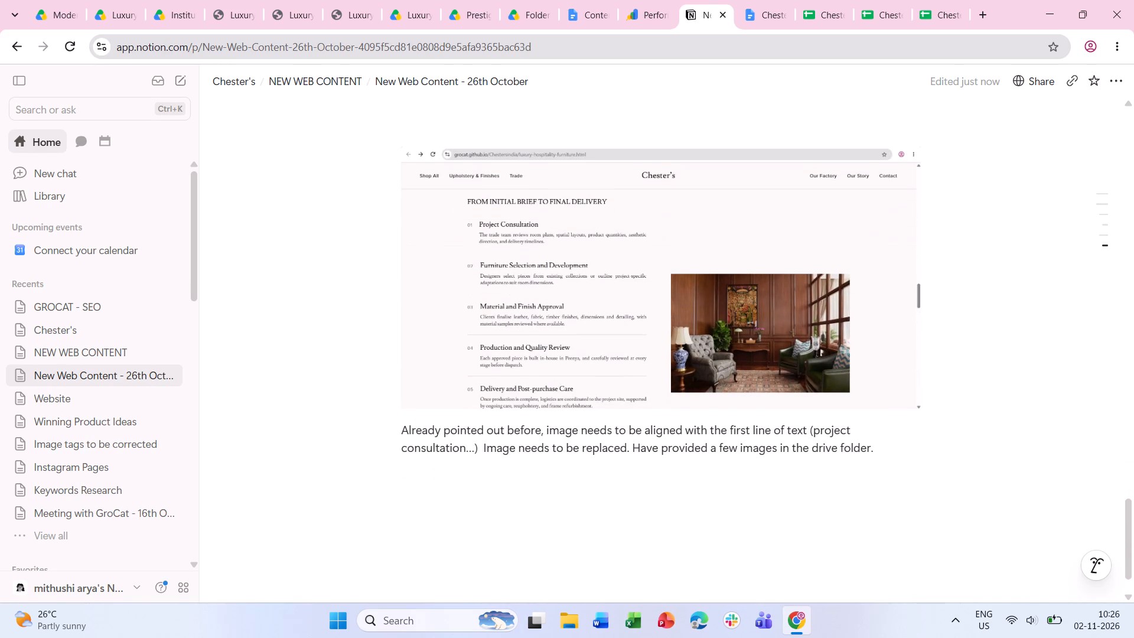
pyautogui.scroll(-1, 1042, 375)
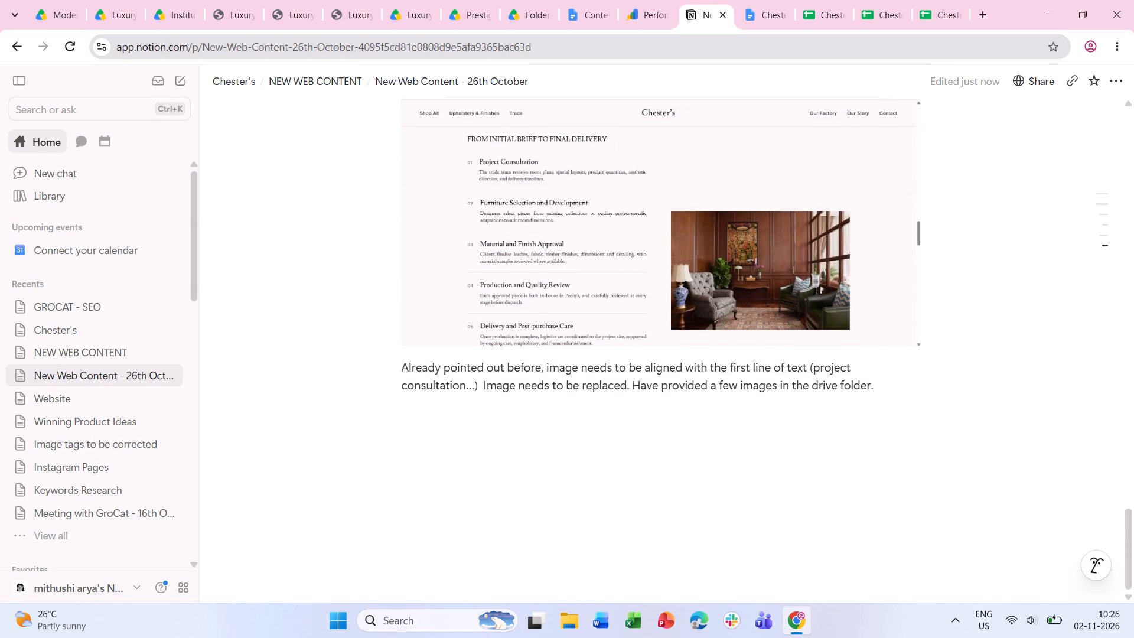
# Remove "a few" from the page's last comment so its closing sentence reads "Have provided images in the drive folder.".
pyautogui.scroll(-1, 1042, 375)
pyautogui.moveTo(736, 383); pyautogui.dragTo(716, 382)
pyautogui.press('BackSpace')
pyautogui.press('BackSpace')
pyautogui.press('BackSpace')
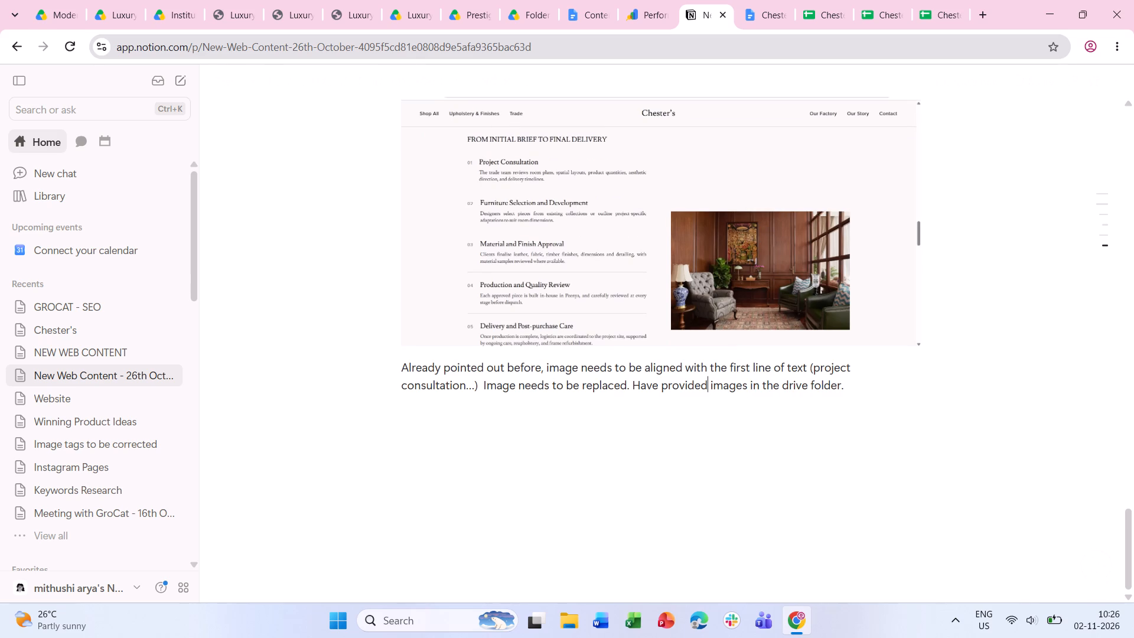
pyautogui.click(882, 388)
# Change the "Begin a Conversation About Your Workspace" heading to Heading 4.
pyautogui.scroll(20, 949, 441)
pyautogui.scroll(4, 949, 441)
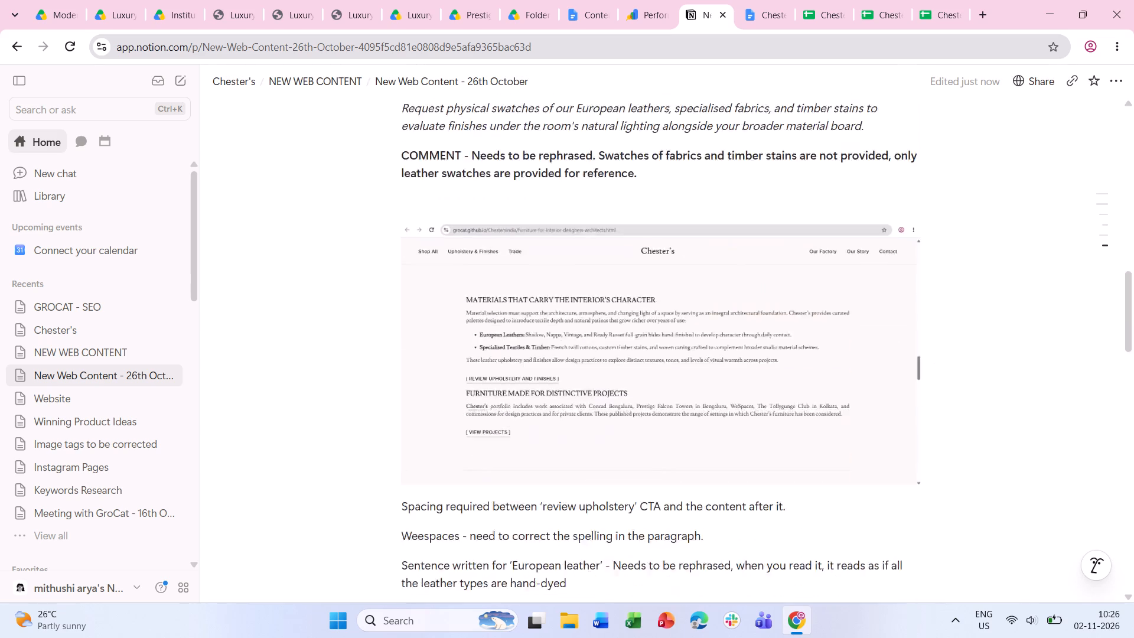
pyautogui.scroll(20, 943, 481)
pyautogui.scroll(5, 943, 481)
pyautogui.scroll(-5, 980, 469)
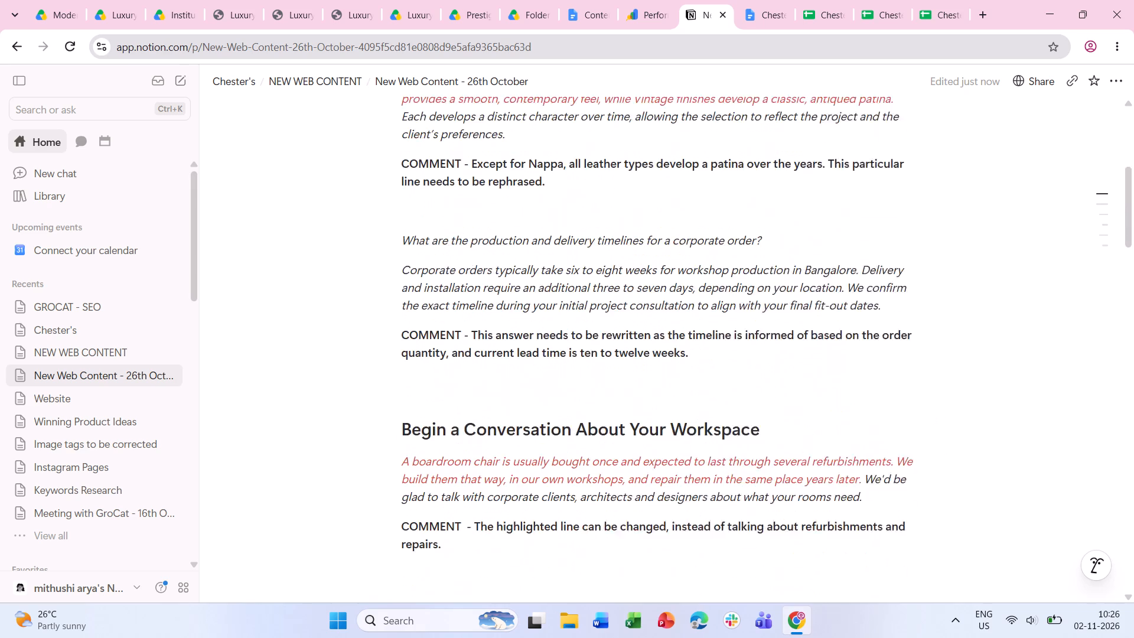
pyautogui.scroll(-4, 941, 456)
pyautogui.scroll(2, 941, 454)
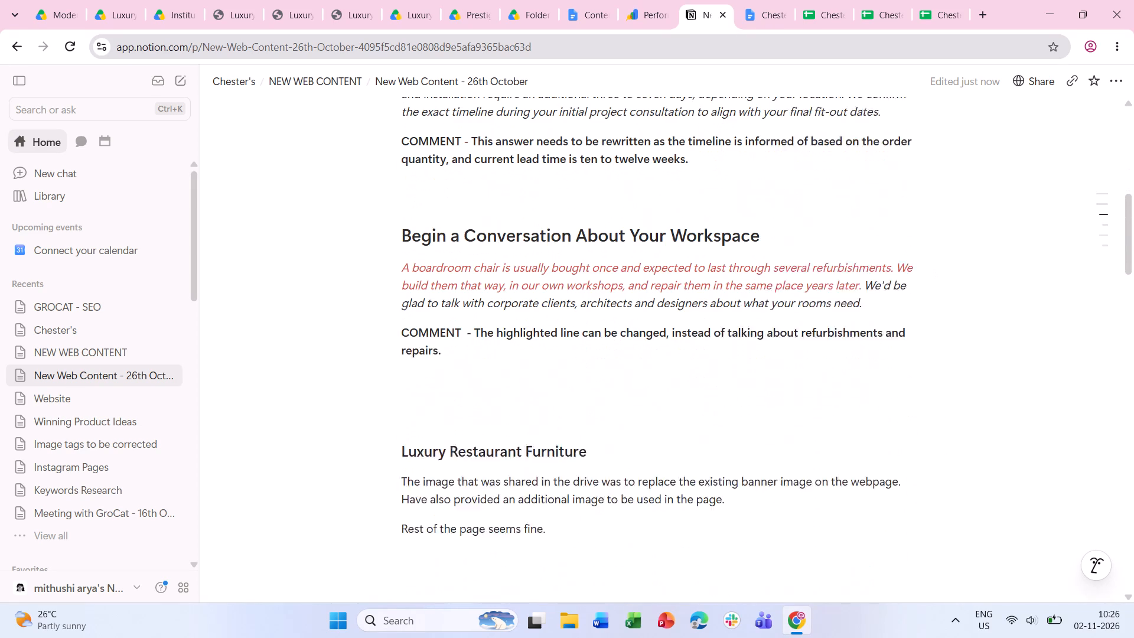
pyautogui.moveTo(767, 248); pyautogui.dragTo(318, 251)
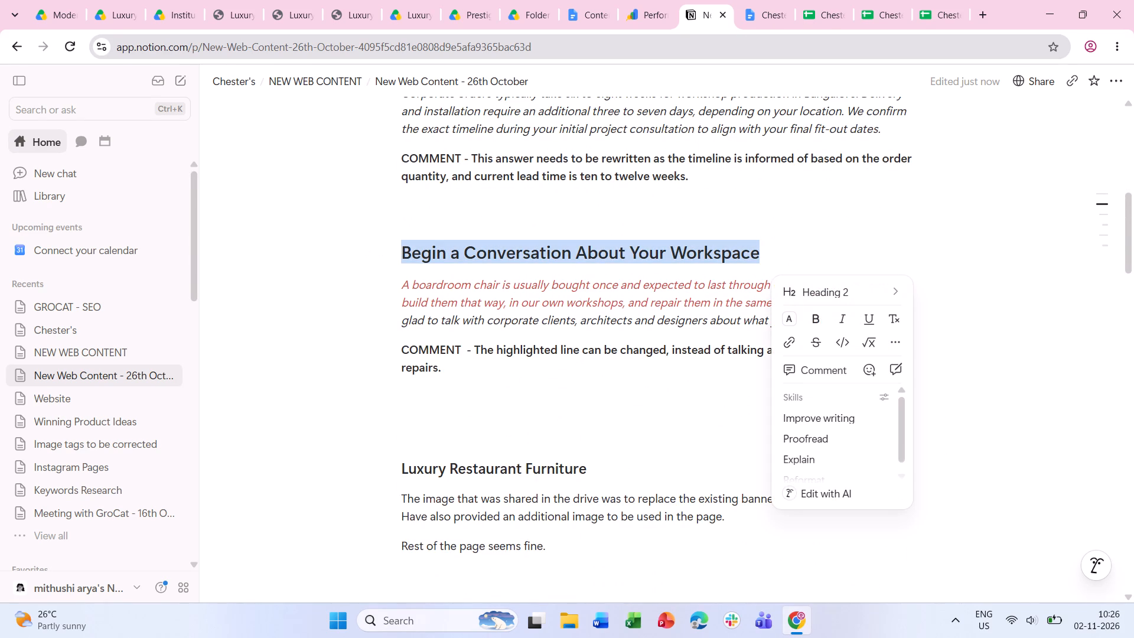
pyautogui.click(839, 297)
pyautogui.click(941, 200)
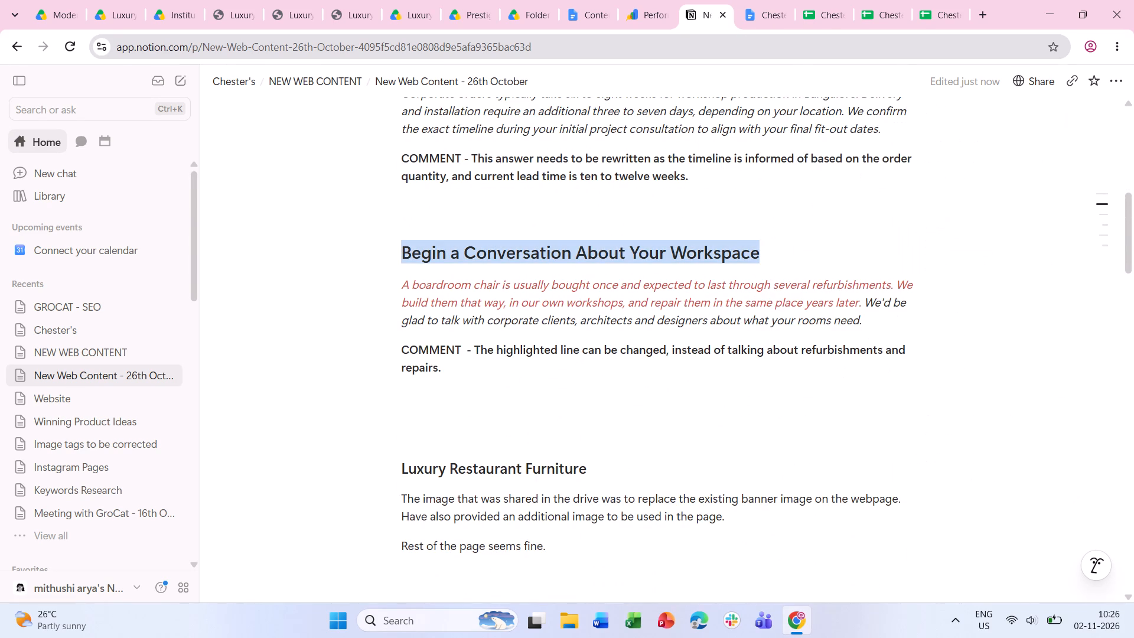
pyautogui.rightClick(709, 248)
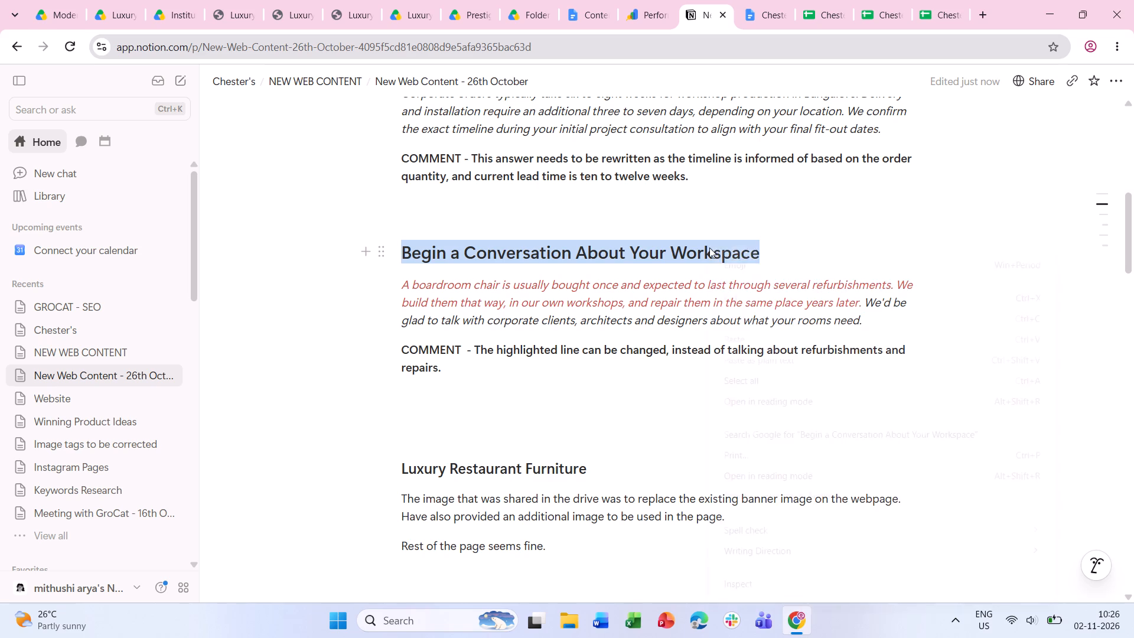
pyautogui.tripleClick(696, 249)
pyautogui.click(696, 249)
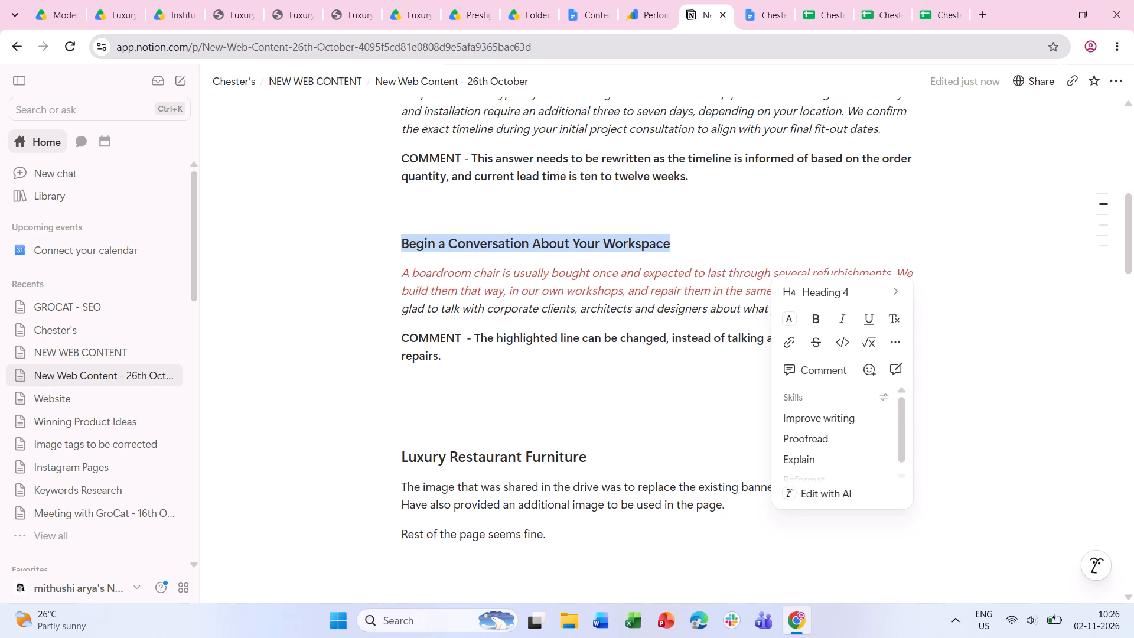
pyautogui.click(614, 364)
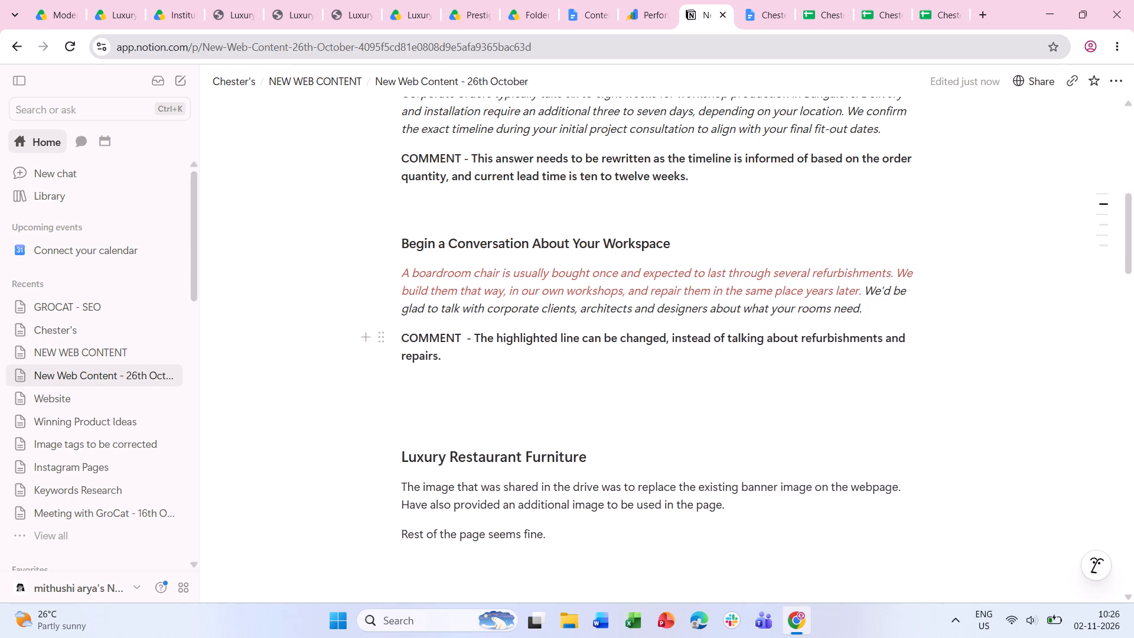
# Add a bold "COMMENTS" line between the Luxury Restaurant Furniture heading and its first note.
pyautogui.scroll(2, 664, 371)
pyautogui.scroll(-5, 664, 371)
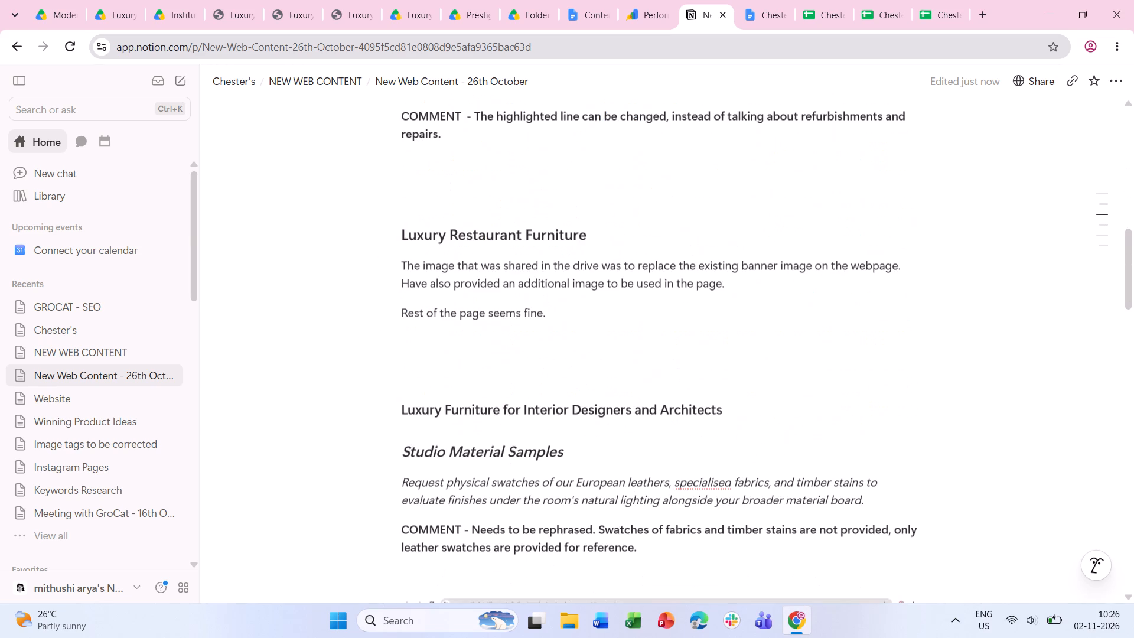
pyautogui.click(400, 263)
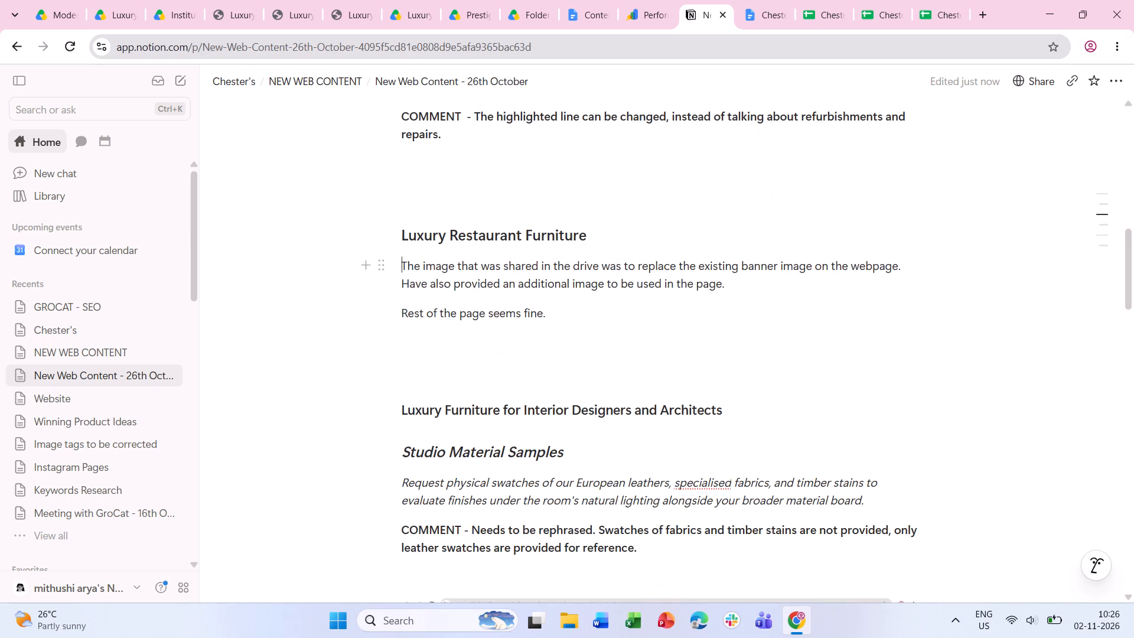
pyautogui.press('Return')
pyautogui.click(416, 276)
pyautogui.write('COM')
pyautogui.click(418, 266)
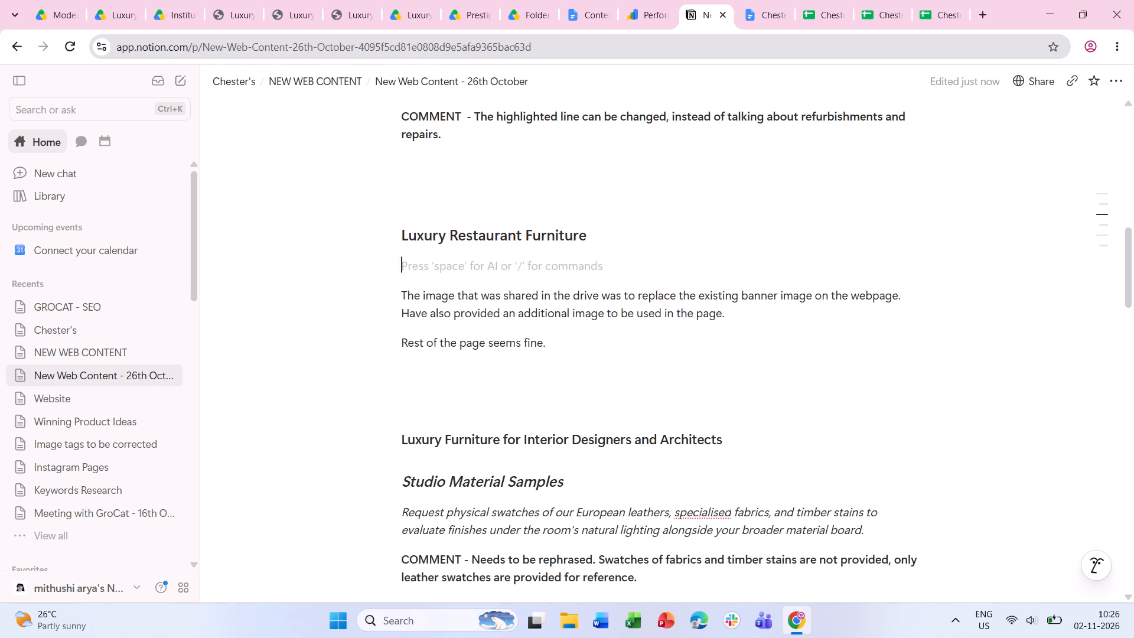
pyautogui.write('COMMENTS')
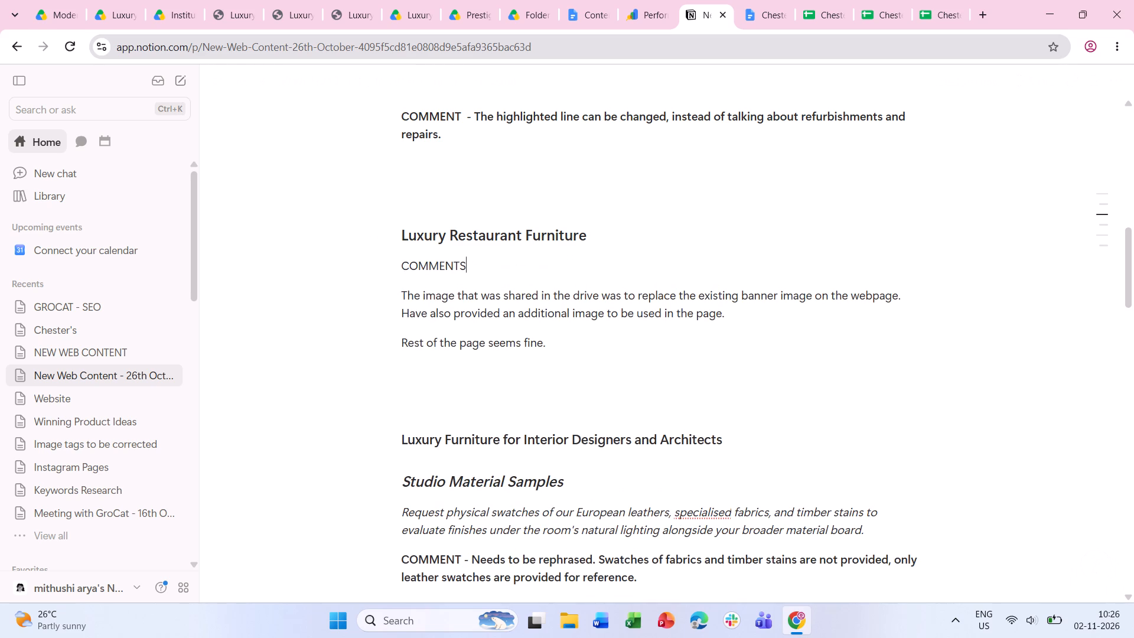
pyautogui.tripleClick(445, 266)
pyautogui.hotkey('ctrl', 'b')
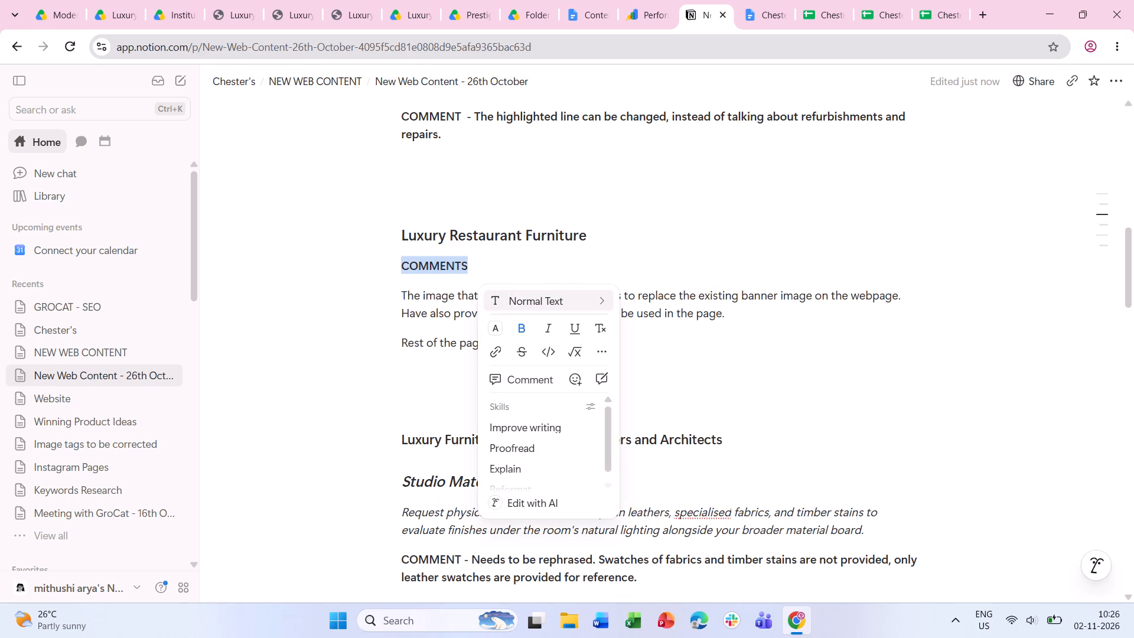
pyautogui.click(760, 340)
# Add a bold "COMMENTS" line above the 'review upholstery' CTA spacing note in the Interior Designers and Architects section.
pyautogui.scroll(-3, 670, 340)
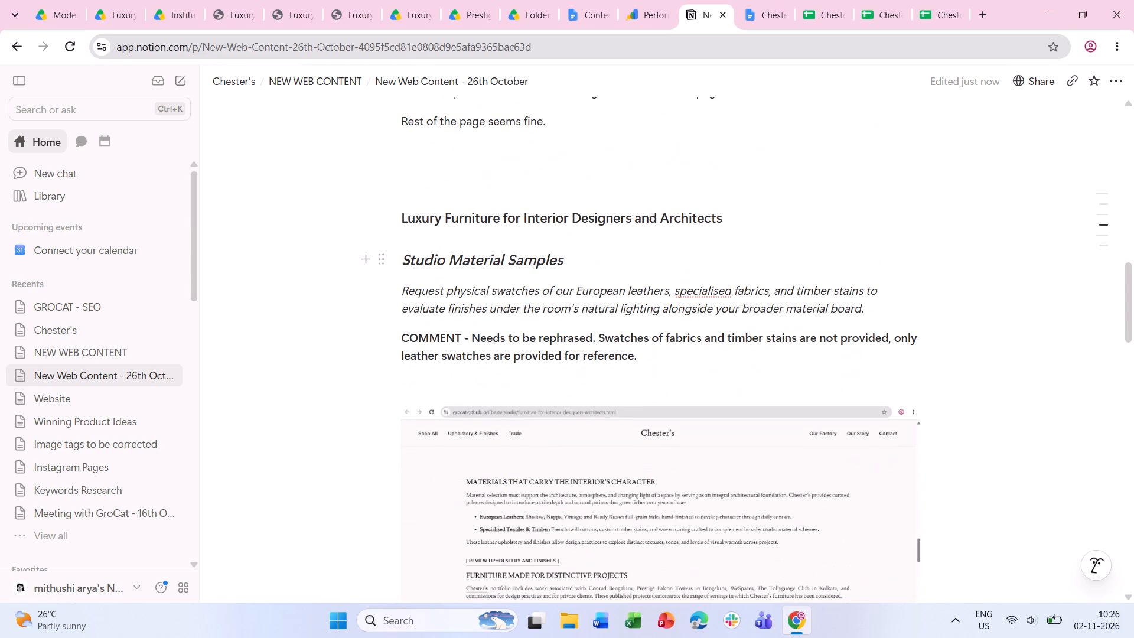
pyautogui.scroll(-5, 736, 328)
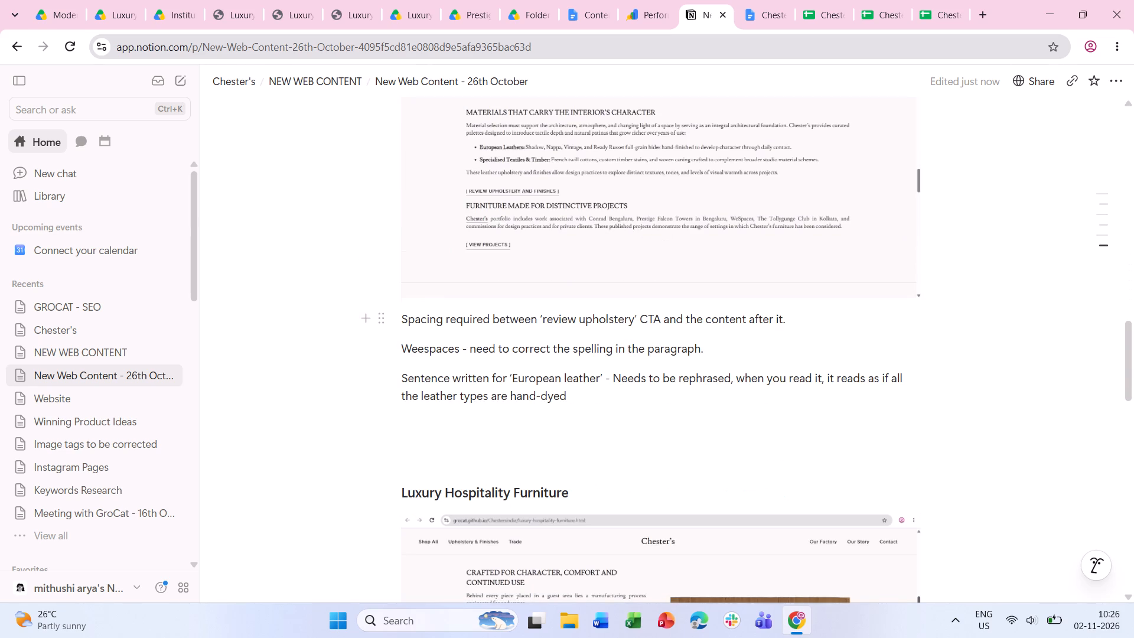
pyautogui.click(403, 319)
pyautogui.press('Return')
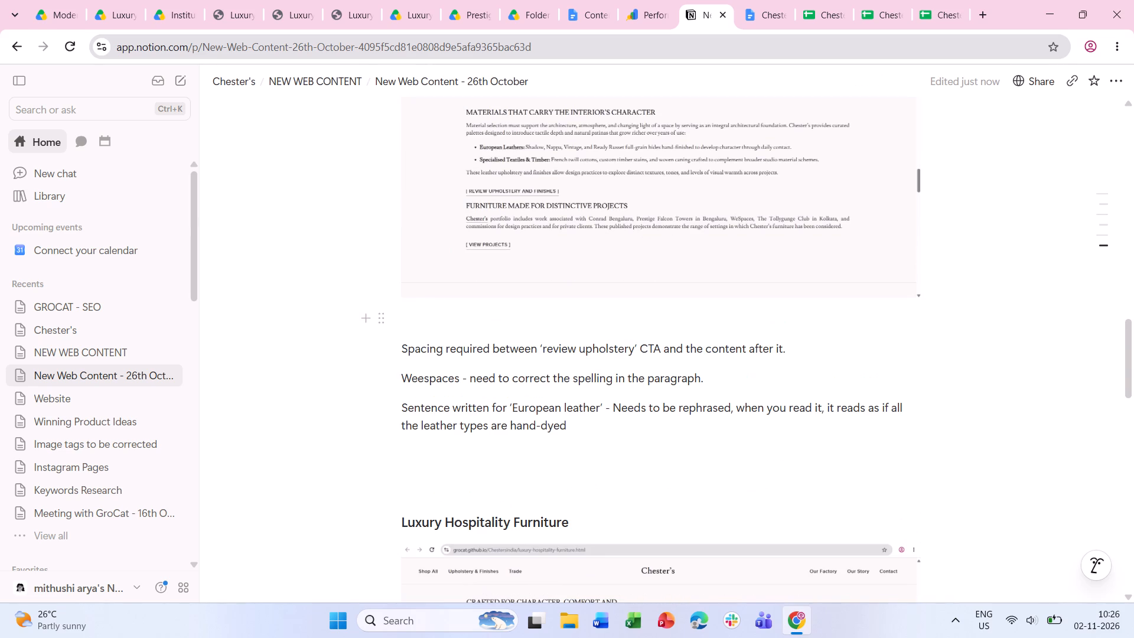
pyautogui.click(415, 320)
pyautogui.write('COMMENTS')
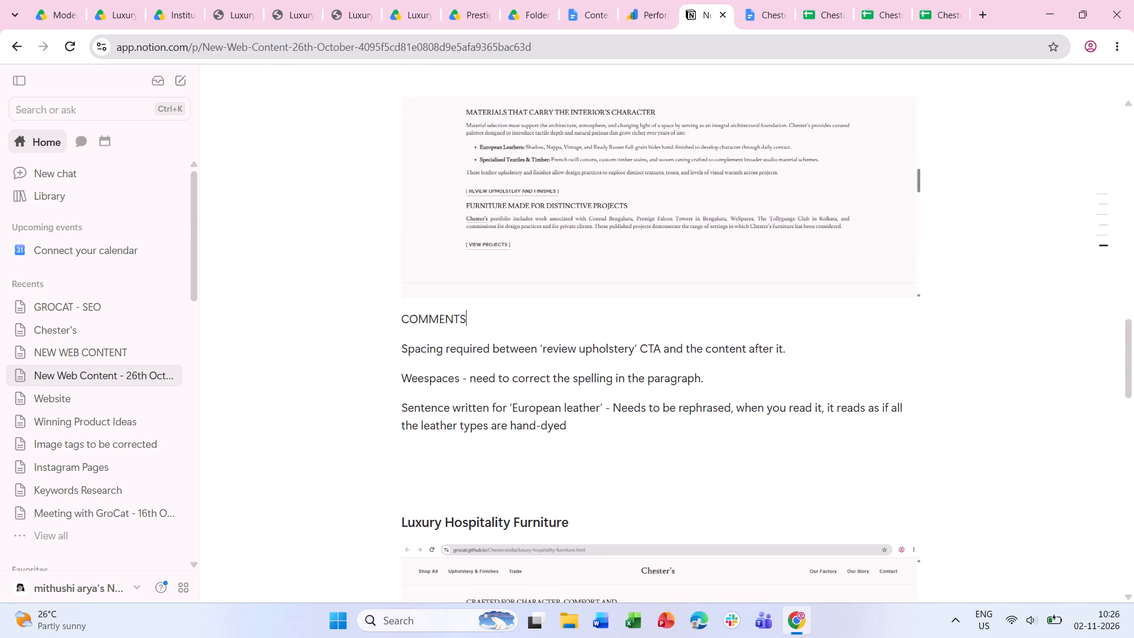
pyautogui.tripleClick(429, 322)
pyautogui.hotkey('ctrl', 'b')
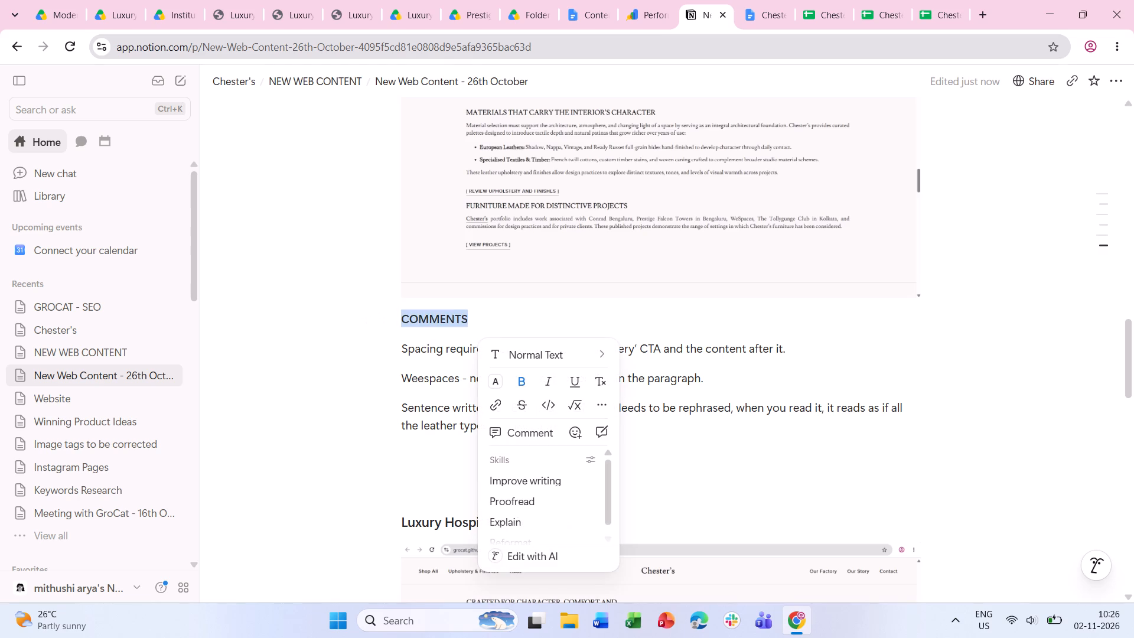
pyautogui.click(884, 436)
# Add a bold "COMMENTS" line above the 'selected finishes, including Shadow leather...' note in the Luxury Hospitality Furniture section.
pyautogui.scroll(-6, 680, 432)
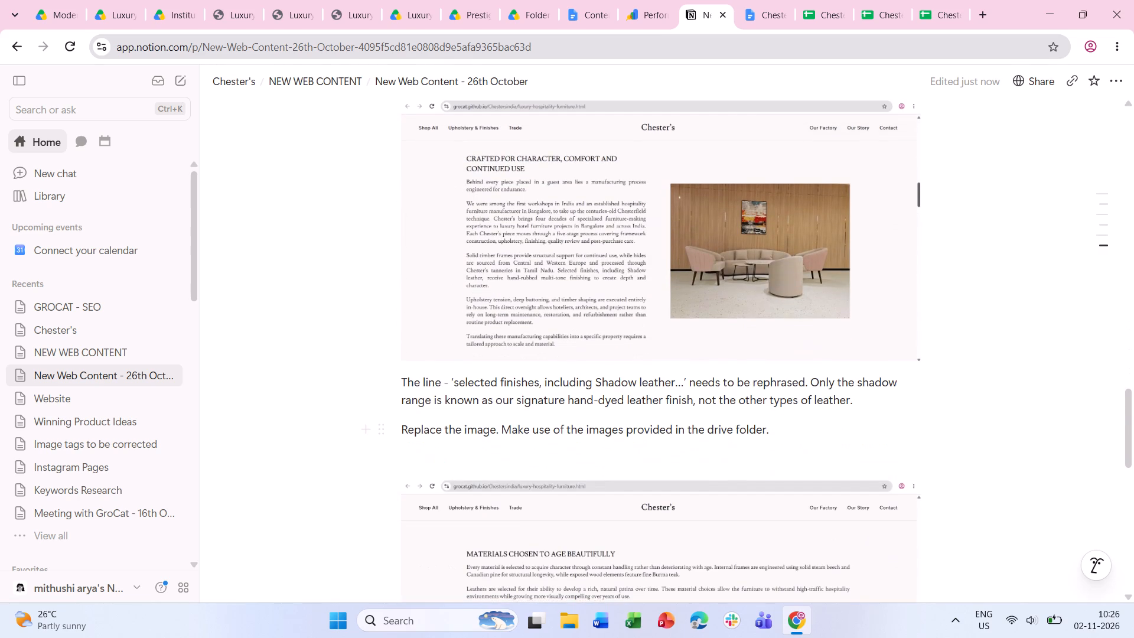
pyautogui.click(399, 379)
pyautogui.press('Return')
pyautogui.click(435, 383)
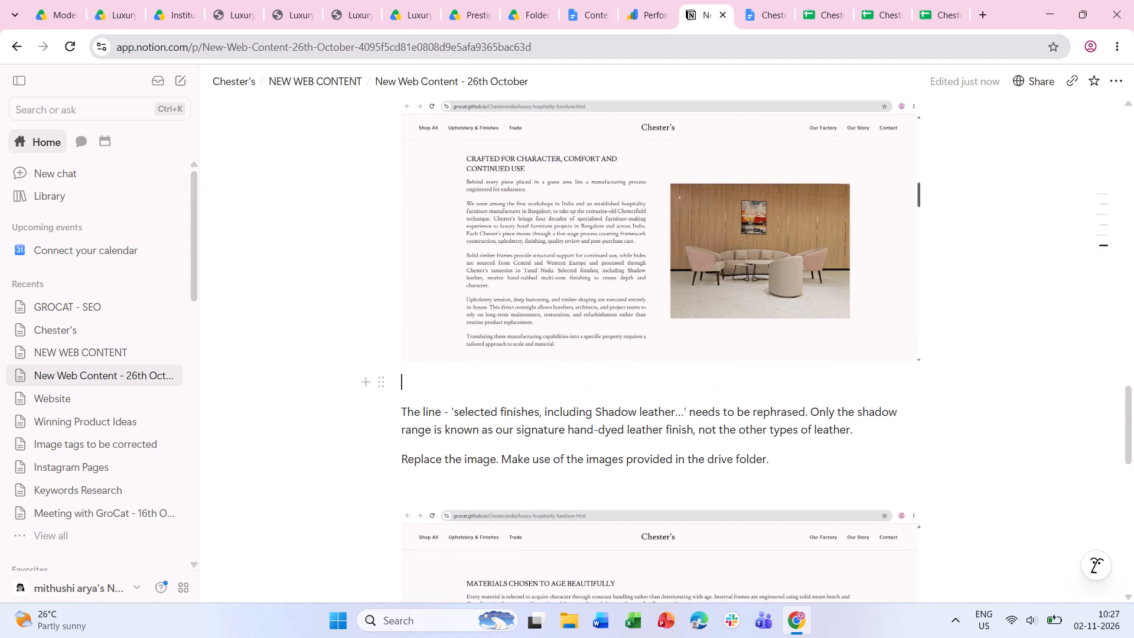
pyautogui.write('COMMENTS')
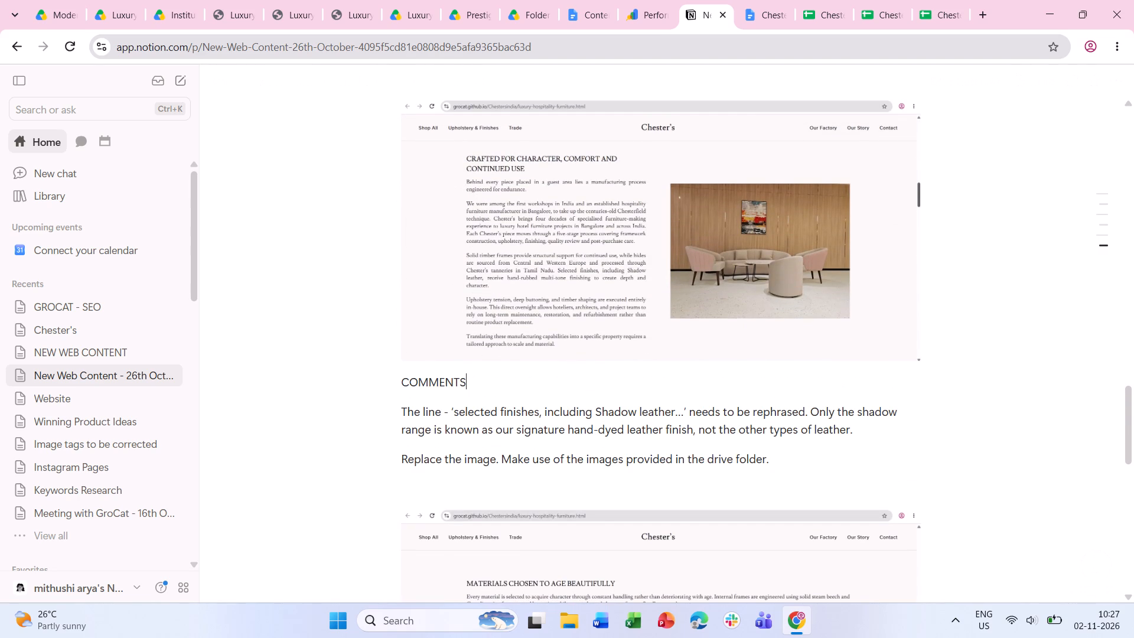
pyautogui.tripleClick(413, 381)
pyautogui.hotkey('ctrl', 'b')
pyautogui.click(758, 437)
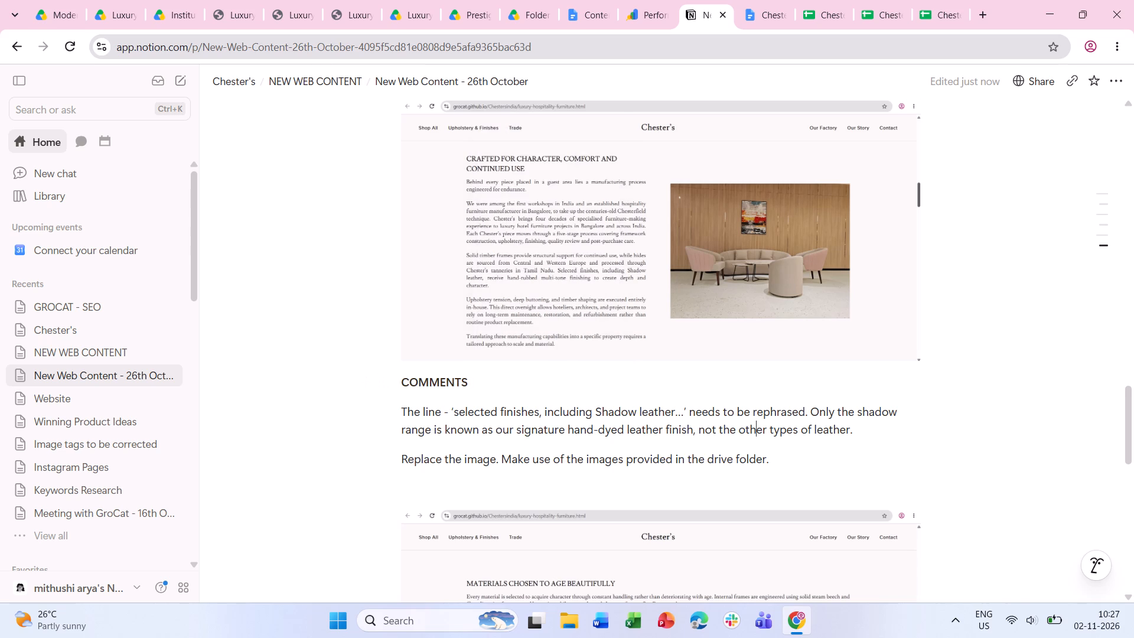
# Prefix the page's last note, starting "Already pointed out before", with "COMMENT - " and make the word COMMENT bold.
pyautogui.scroll(-12, 832, 427)
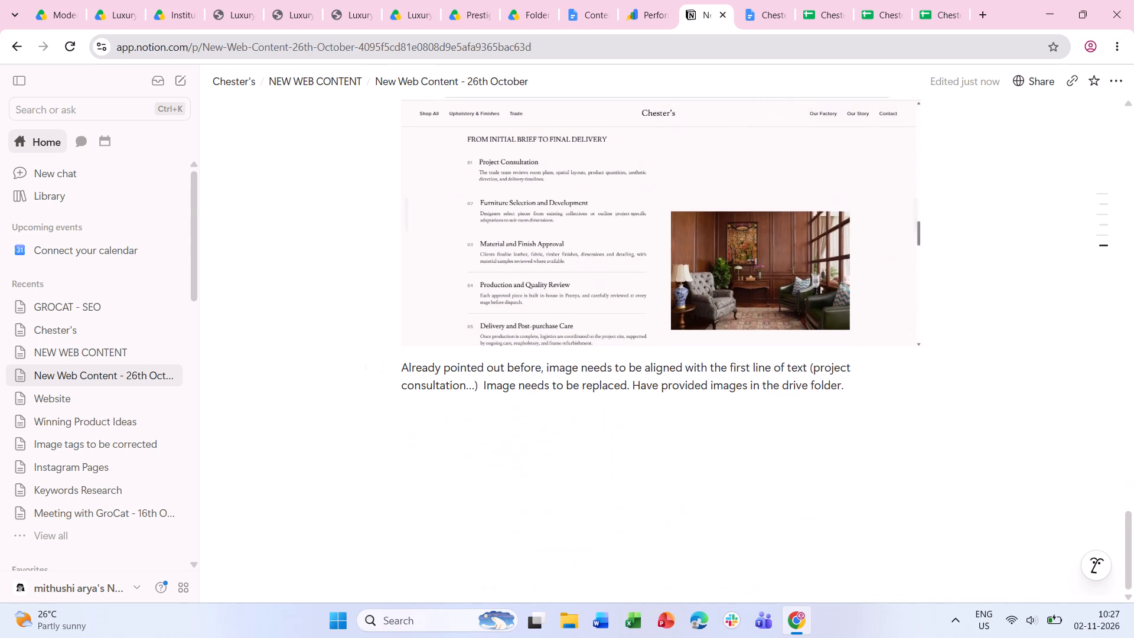
pyautogui.click(403, 364)
pyautogui.write('COME')
pyautogui.hotkey('shift', 'BackSpace')
pyautogui.write('MENT')
pyautogui.press('space')
pyautogui.write('-')
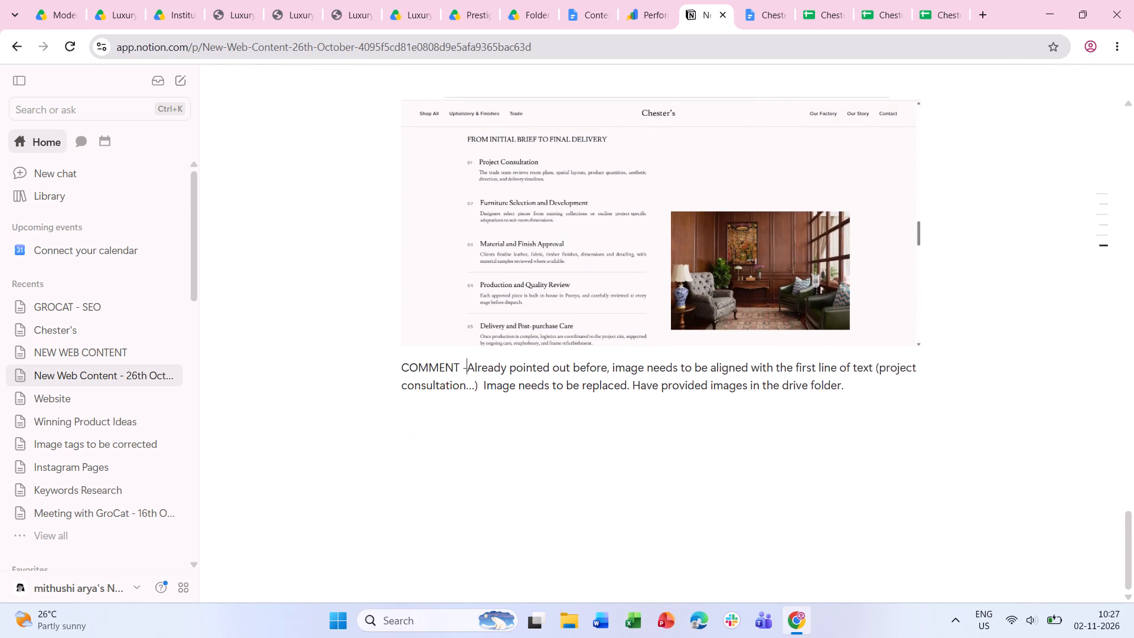
pyautogui.press('space')
pyautogui.moveTo(460, 369); pyautogui.dragTo(388, 366)
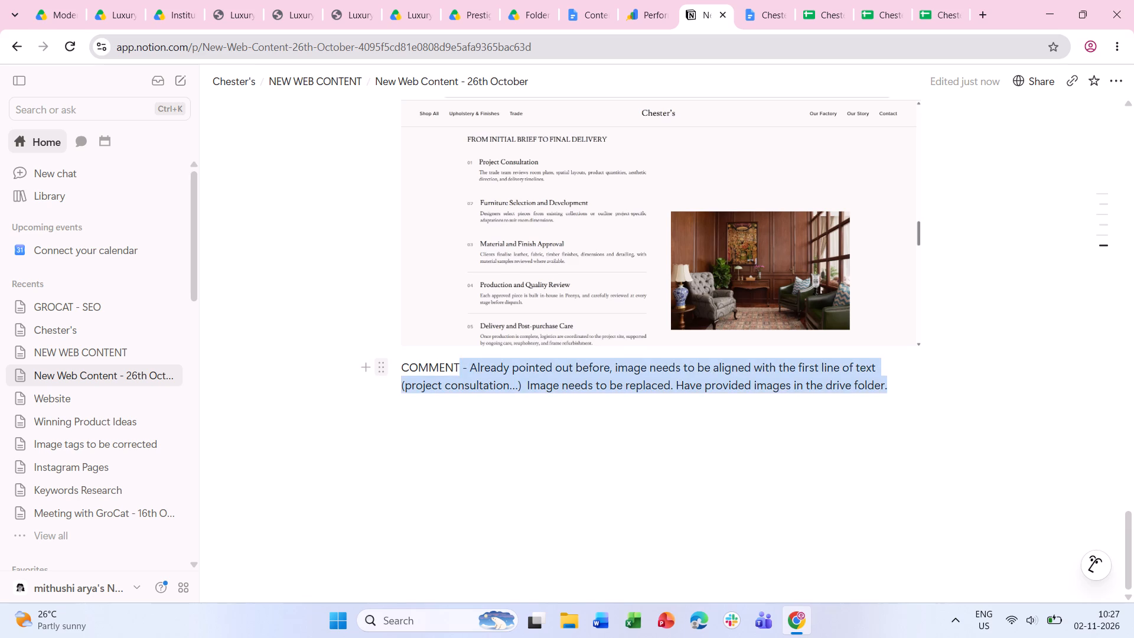
pyautogui.moveTo(388, 366); pyautogui.dragTo(402, 368)
pyautogui.hotkey('ctrl', 'b')
pyautogui.click(606, 438)
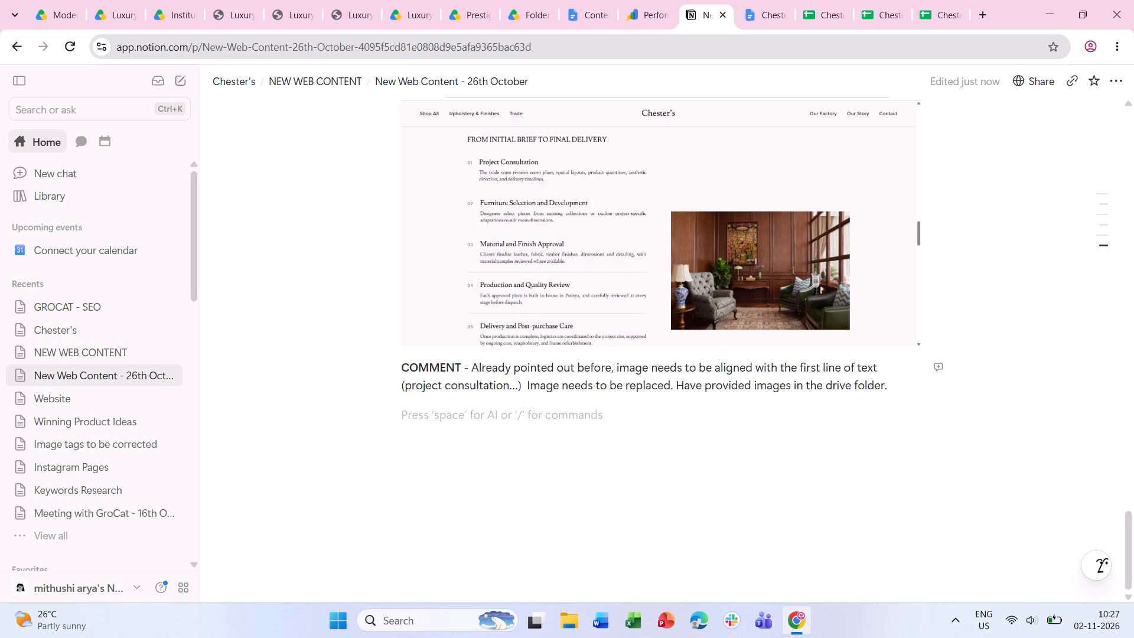
pyautogui.scroll(2, 996, 385)
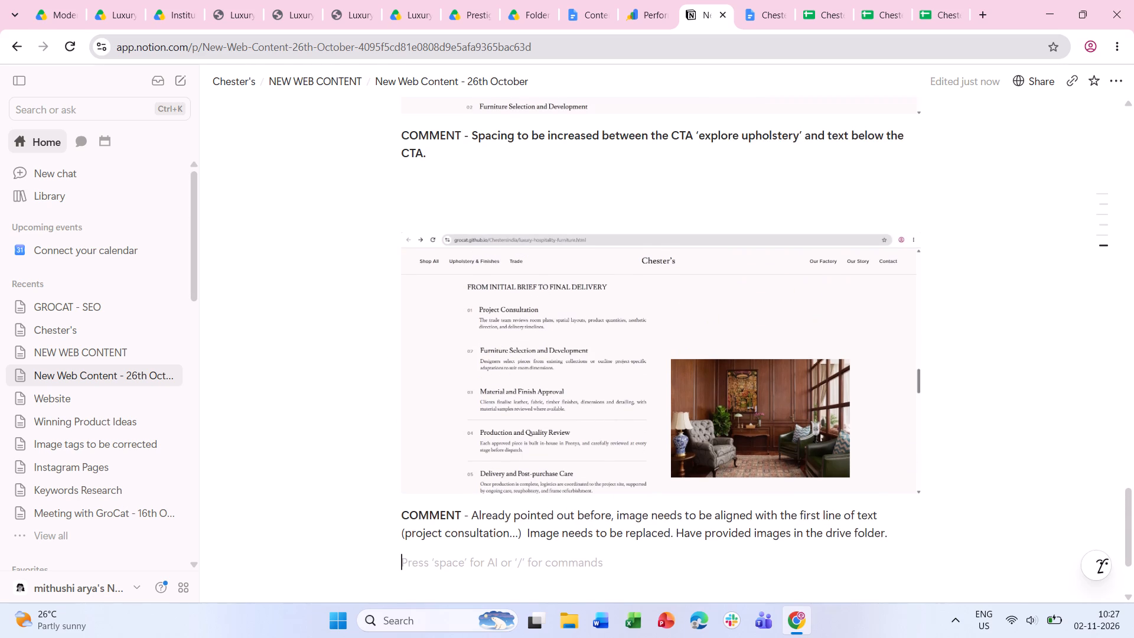
# Review the whole page from the Luxury Corporate Office Furniture section onward, comparing section headings and comment labels for consistency.
pyautogui.scroll(7, 992, 380)
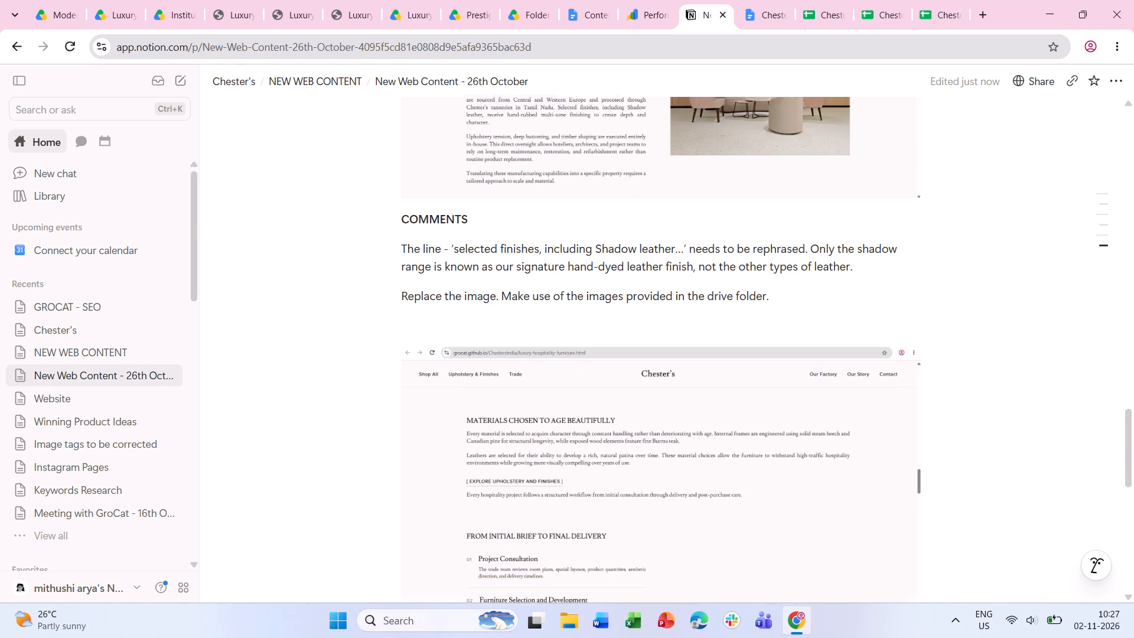
pyautogui.scroll(1, 990, 380)
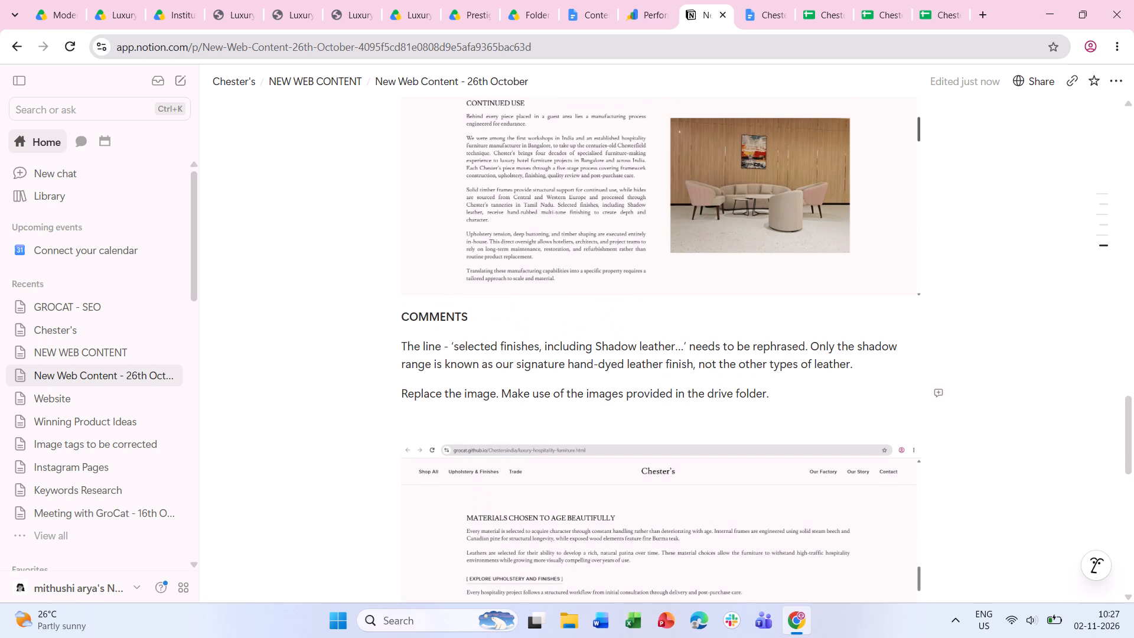
pyautogui.scroll(20, 844, 399)
pyautogui.scroll(9, 844, 399)
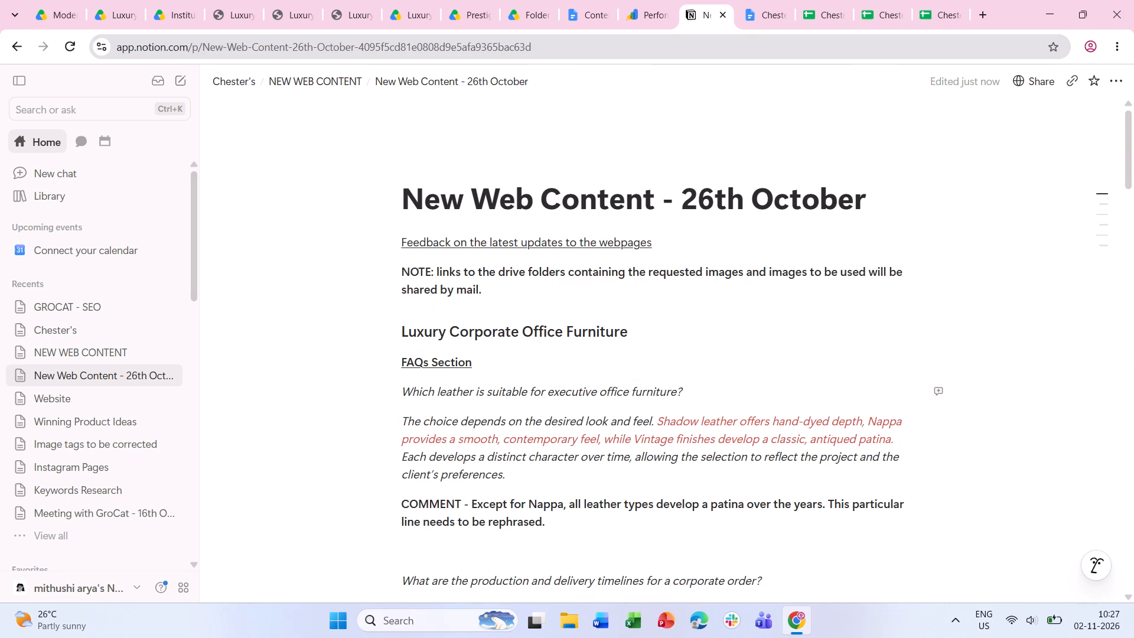
pyautogui.scroll(-9, 842, 389)
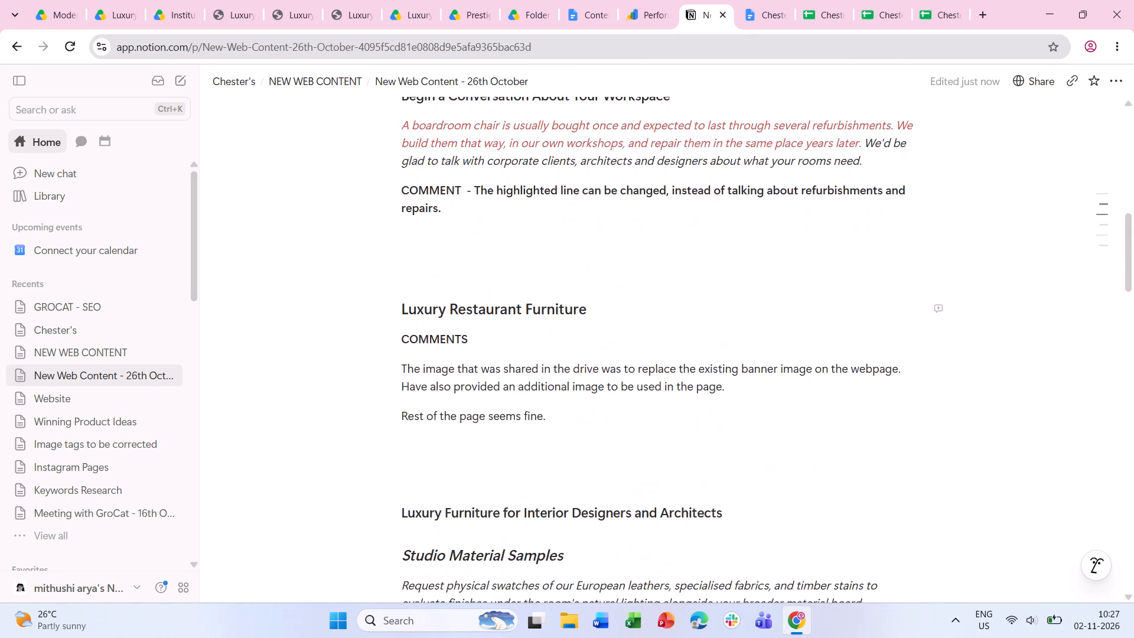
pyautogui.scroll(-7, 840, 384)
pyautogui.scroll(3, 840, 384)
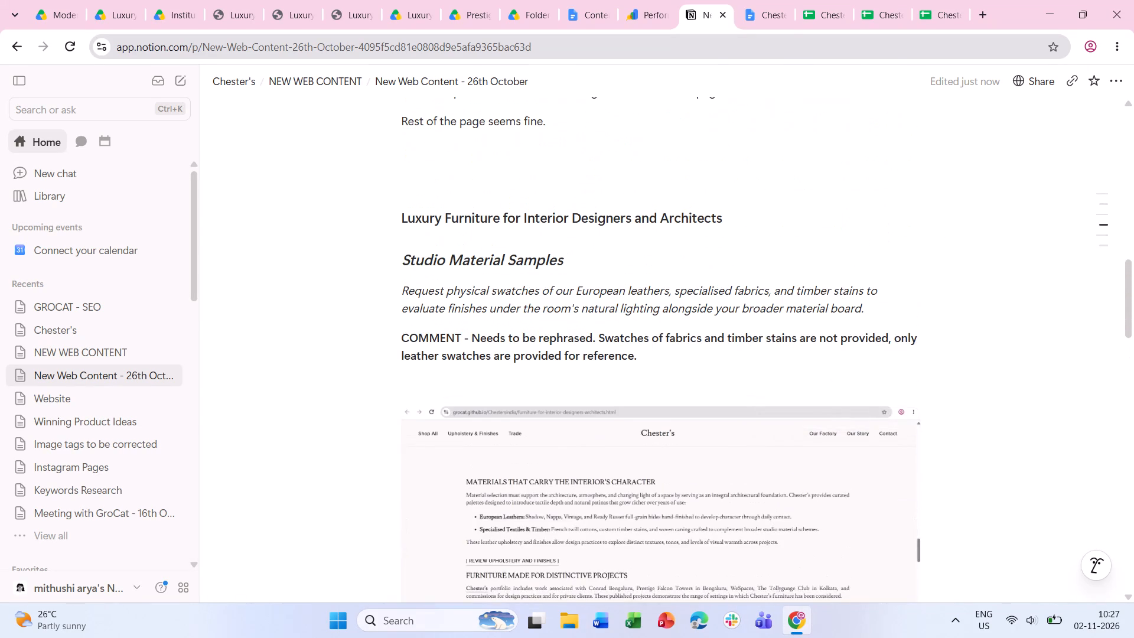
pyautogui.scroll(-10, 839, 385)
pyautogui.scroll(20, 838, 379)
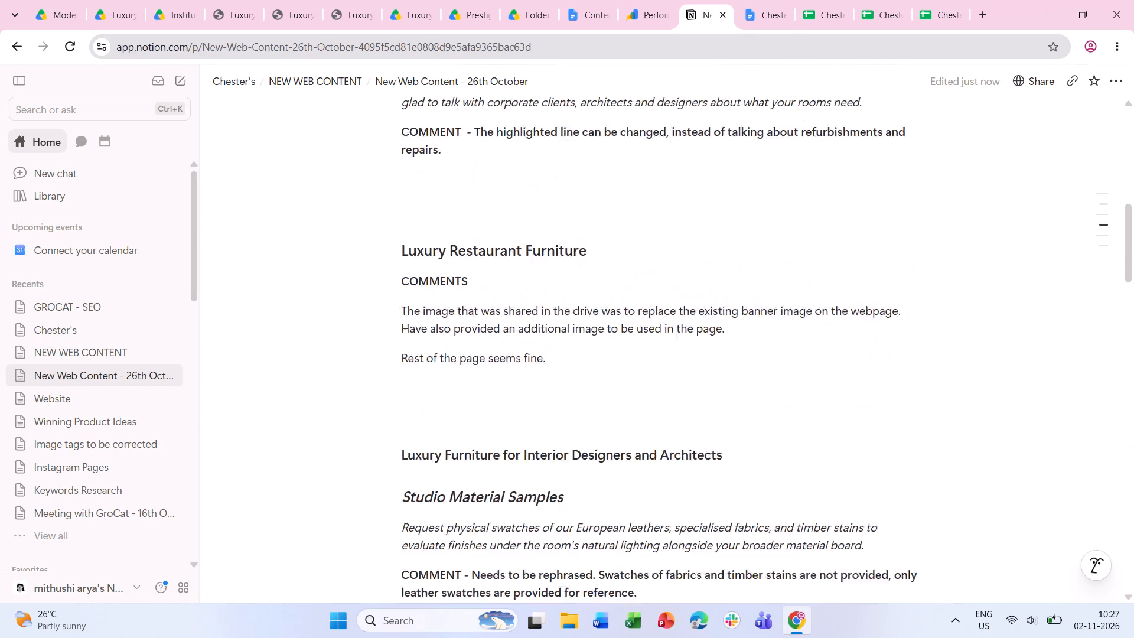
pyautogui.scroll(2, 830, 375)
pyautogui.scroll(-9, 613, 336)
pyautogui.scroll(-2, 669, 329)
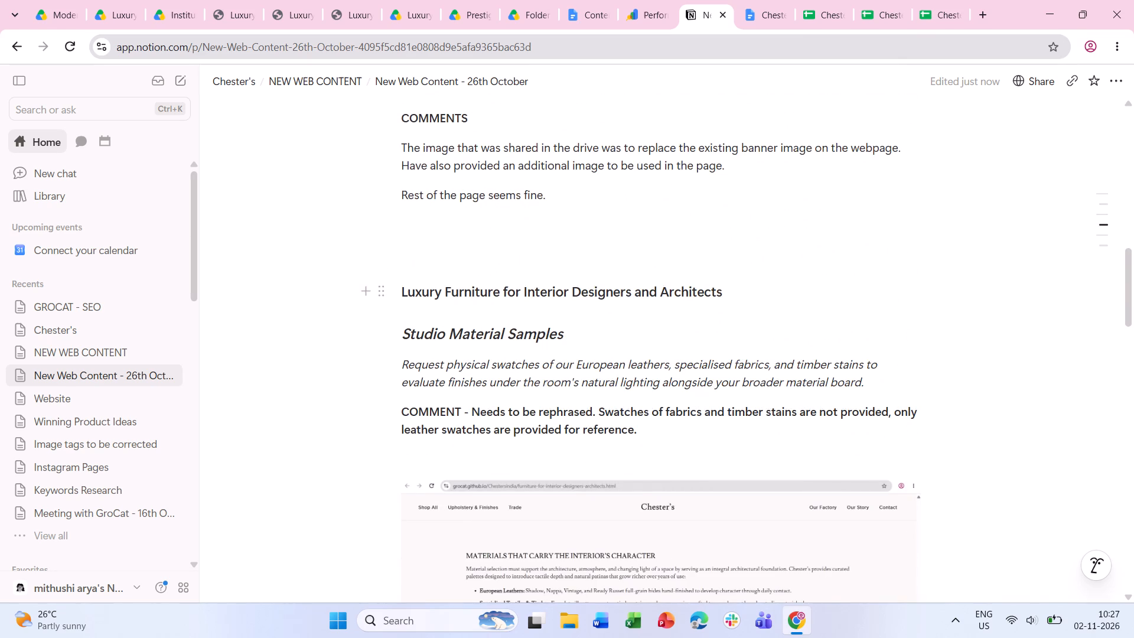
# Check the Luxury Restaurant Furniture heading's style and change the "Luxury Furniture for Interior Designers and Architects" heading to Heading 3.
pyautogui.scroll(1, 584, 297)
pyautogui.tripleClick(523, 161)
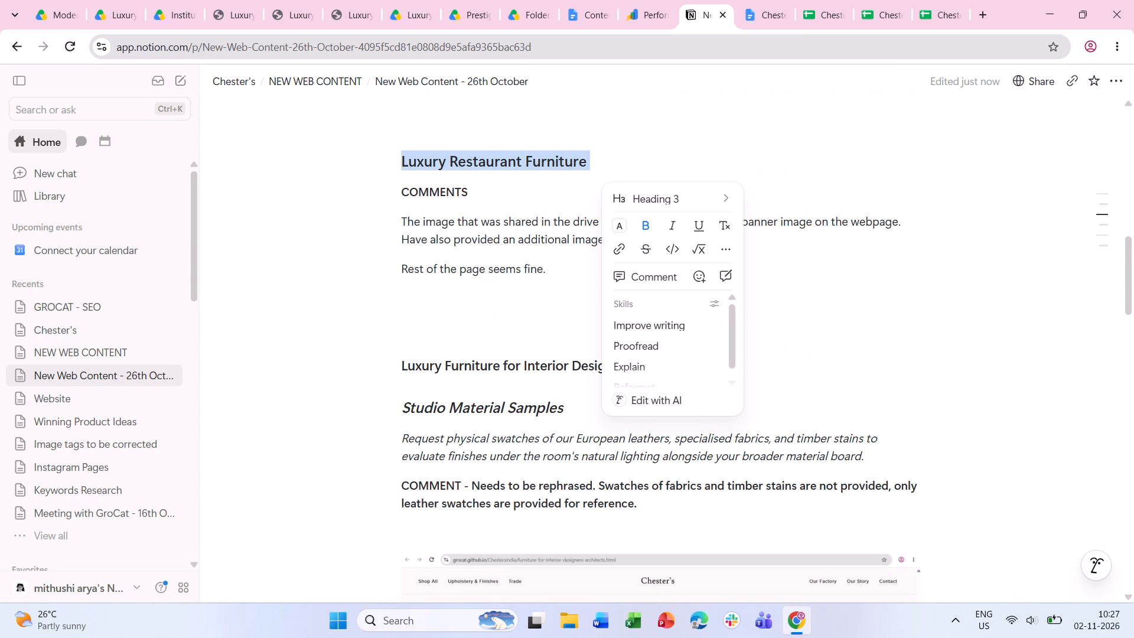
pyautogui.tripleClick(478, 363)
pyautogui.click(621, 123)
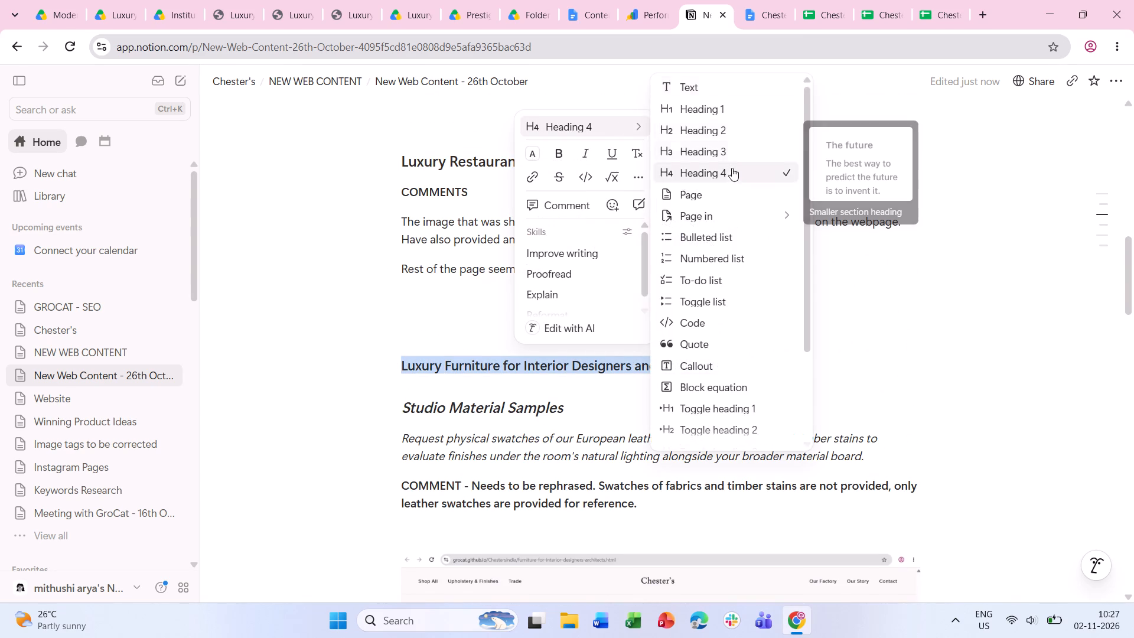
pyautogui.click(723, 152)
pyautogui.click(709, 382)
# Change the italic "Studio Material Samples" subheading to Heading 4.
pyautogui.tripleClick(450, 416)
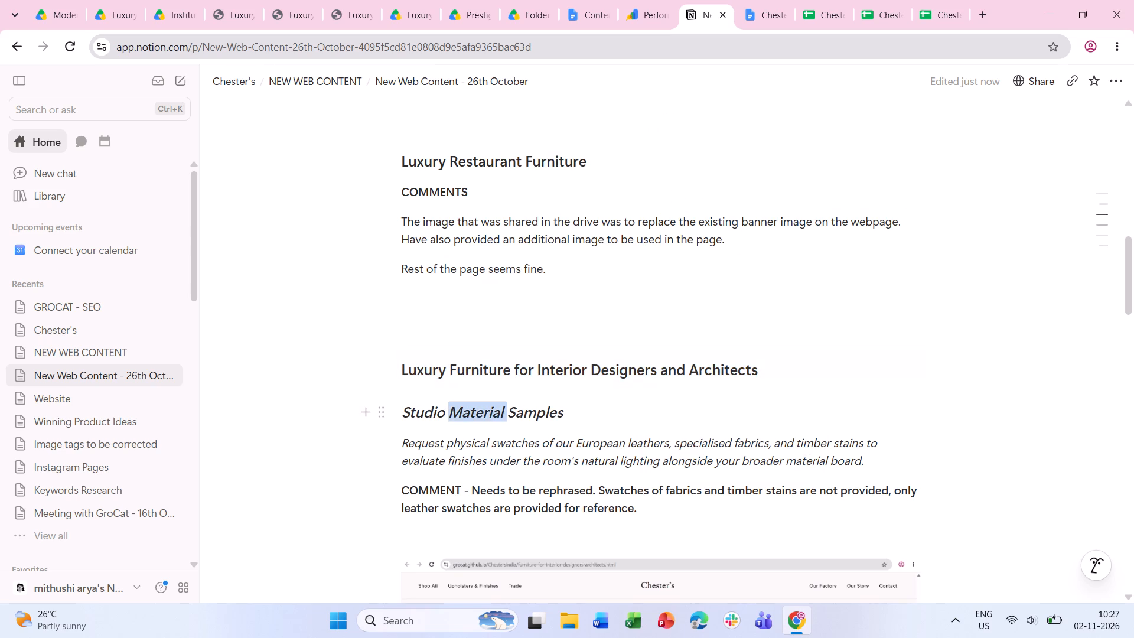
pyautogui.tripleClick(452, 412)
pyautogui.click(620, 181)
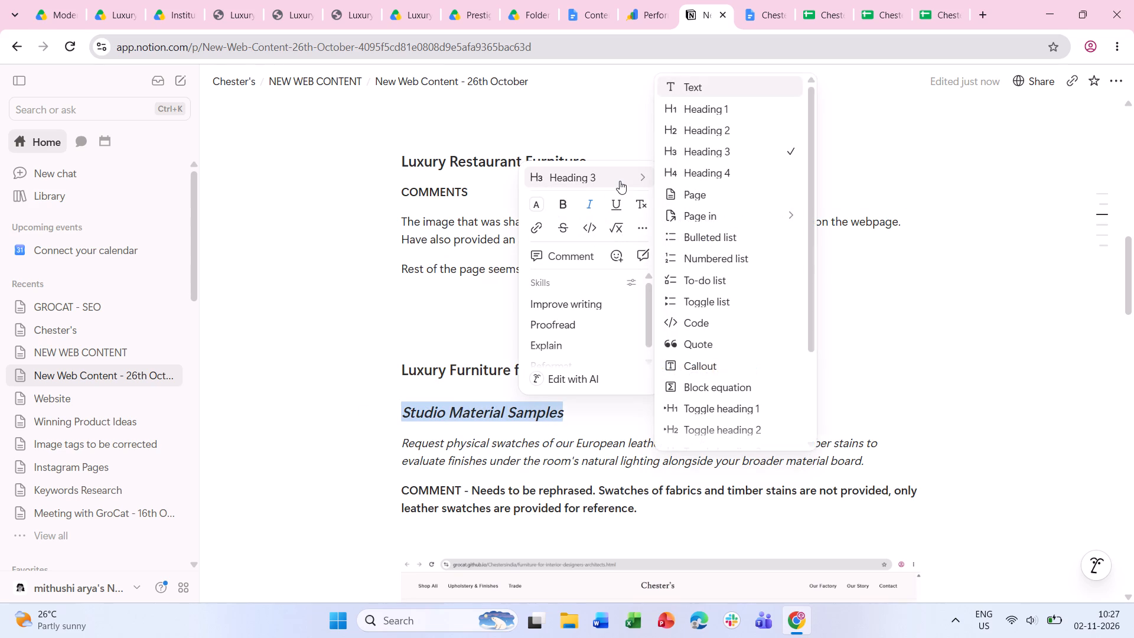
pyautogui.click(711, 169)
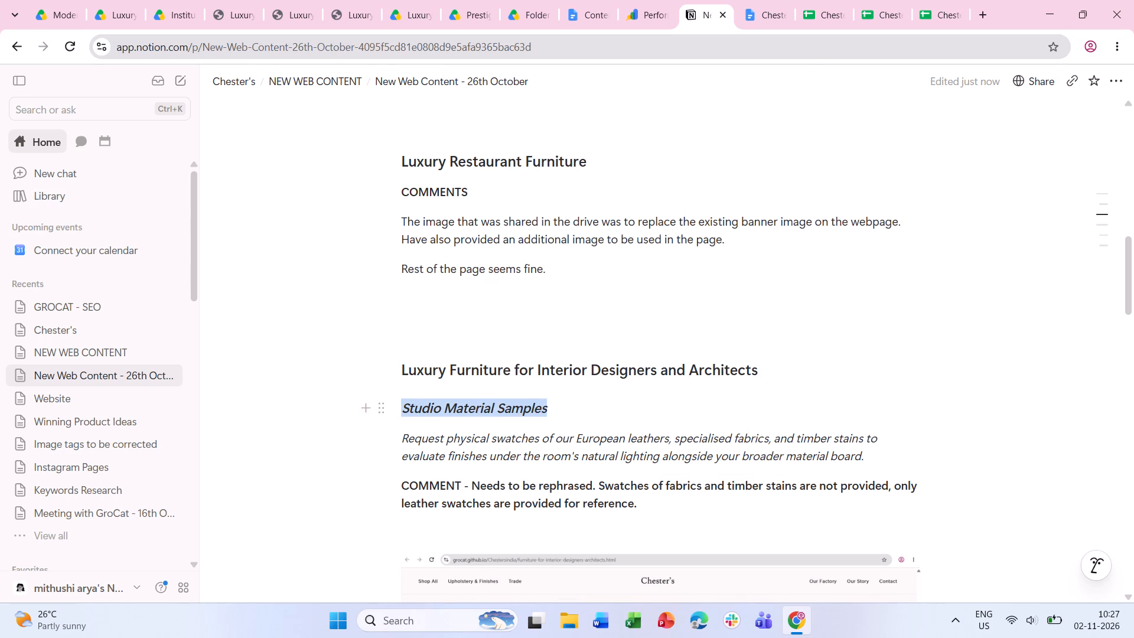
pyautogui.click(578, 422)
# Change the "Luxury Hospitality Furniture" section heading to Heading 3.
pyautogui.scroll(-10, 688, 431)
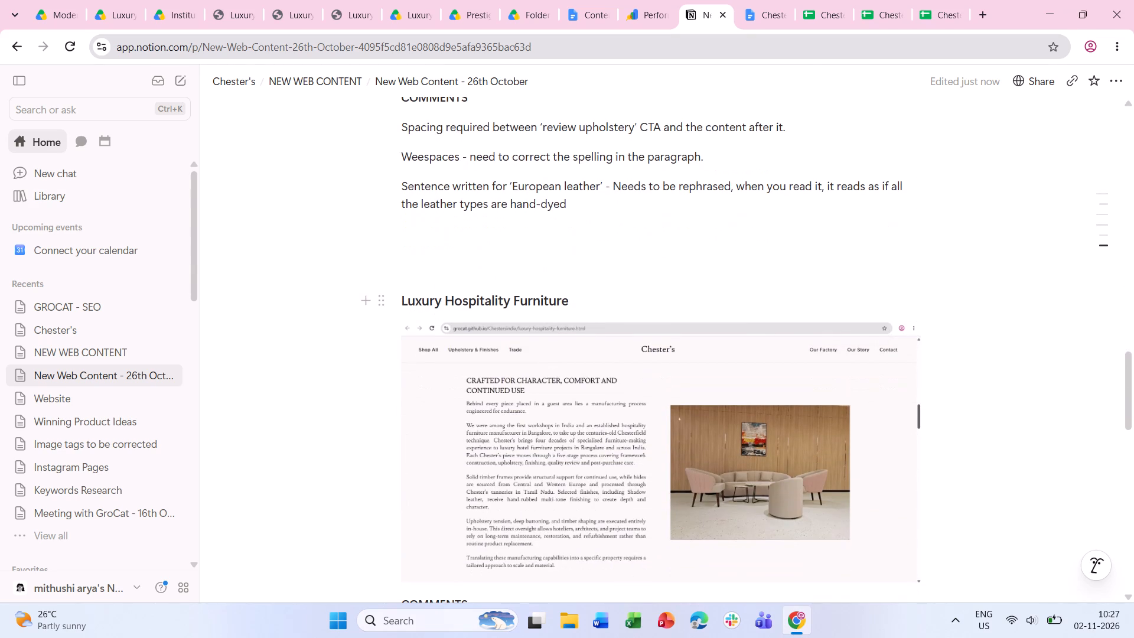
pyautogui.tripleClick(488, 297)
pyautogui.click(651, 334)
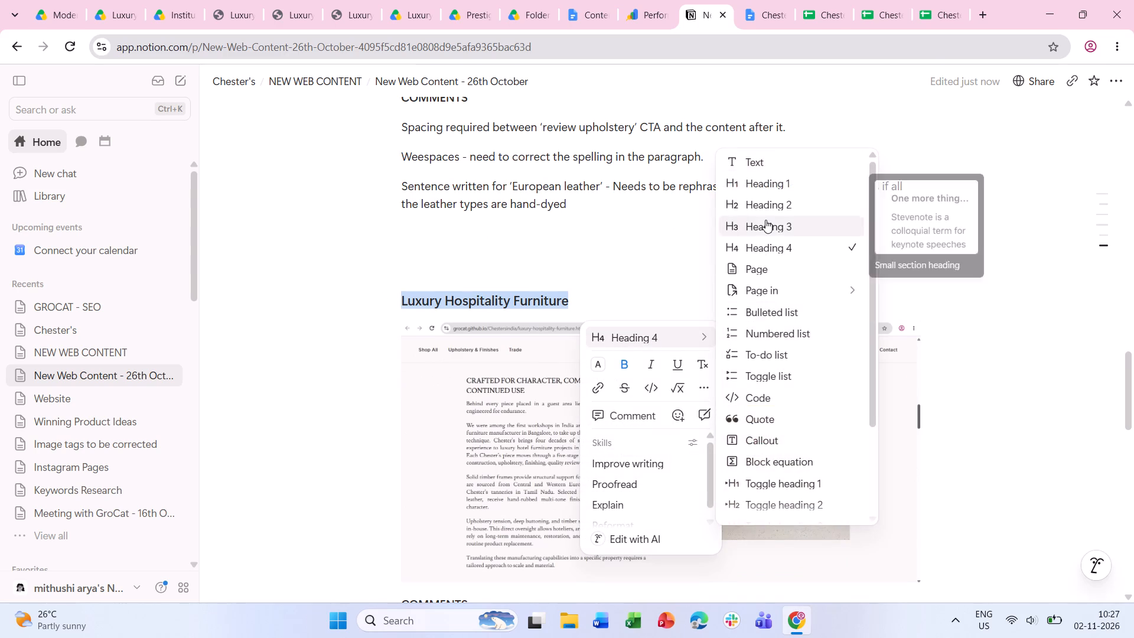
pyautogui.click(765, 220)
pyautogui.click(719, 294)
# Look over the rest of the Luxury Hospitality Furniture section to the page's end, then recheck the page back up to its title.
pyautogui.scroll(-5, 804, 338)
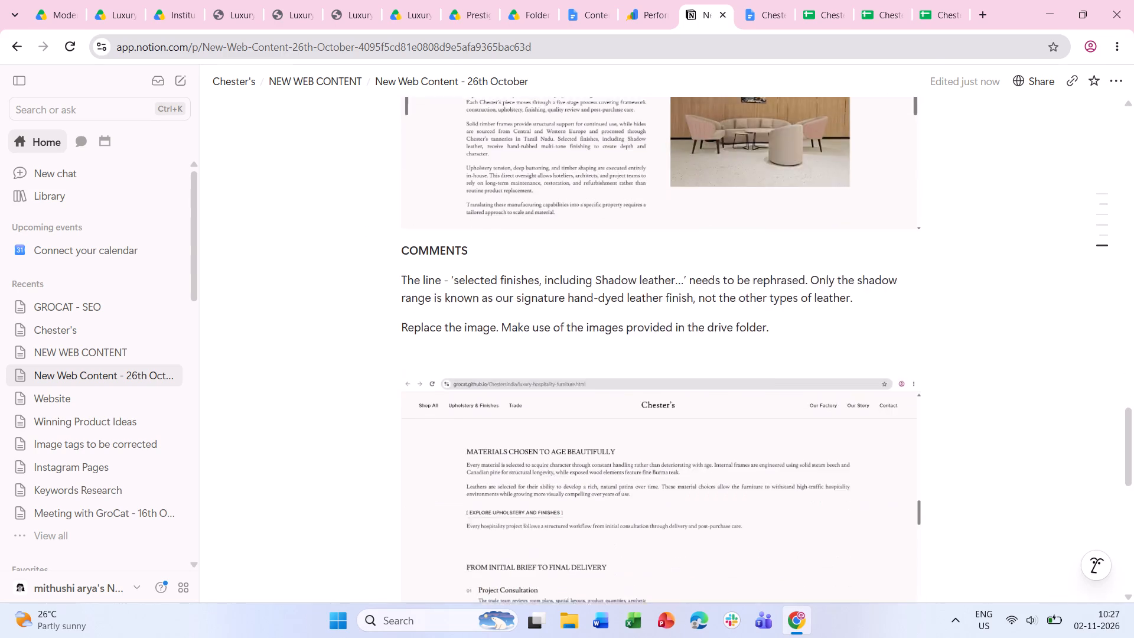
pyautogui.scroll(-15, 804, 337)
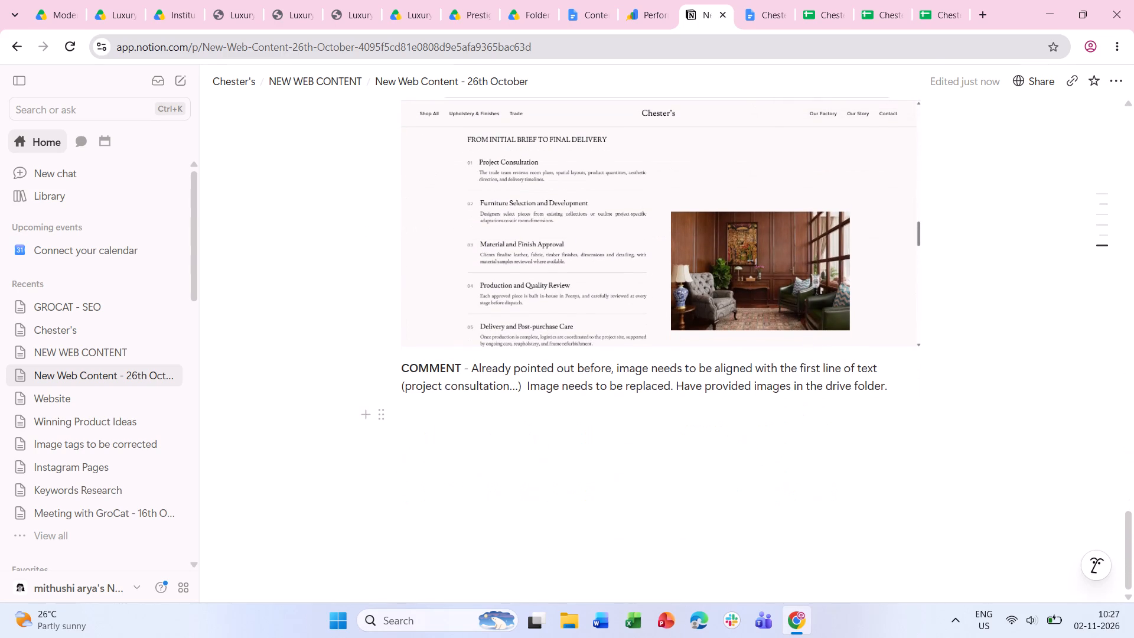
pyautogui.click(752, 420)
pyautogui.scroll(16, 856, 437)
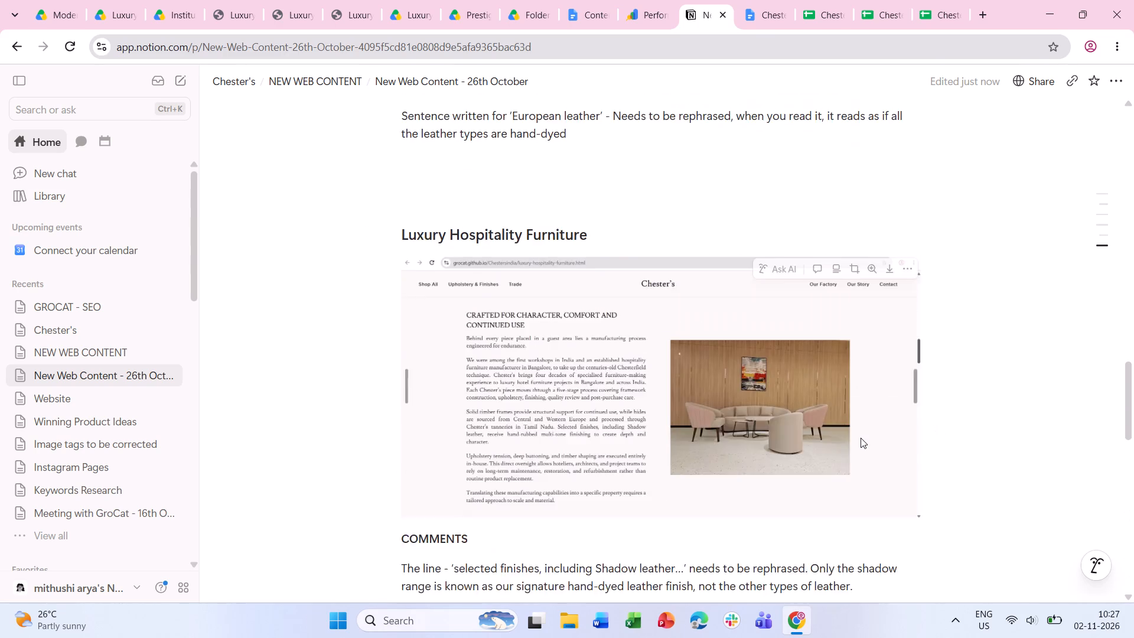
pyautogui.scroll(16, 861, 438)
pyautogui.scroll(8, 861, 438)
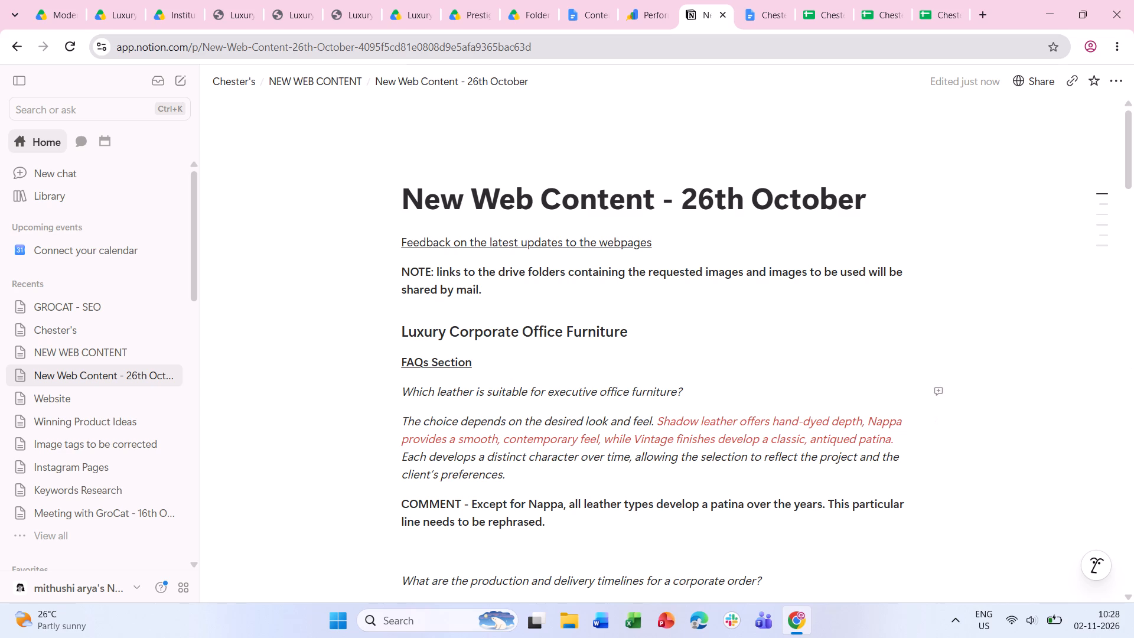
# Copy the share link of the New Web Content - 26th October page.
pyautogui.scroll(-5, 991, 393)
pyautogui.scroll(-20, 991, 393)
pyautogui.scroll(-9, 991, 393)
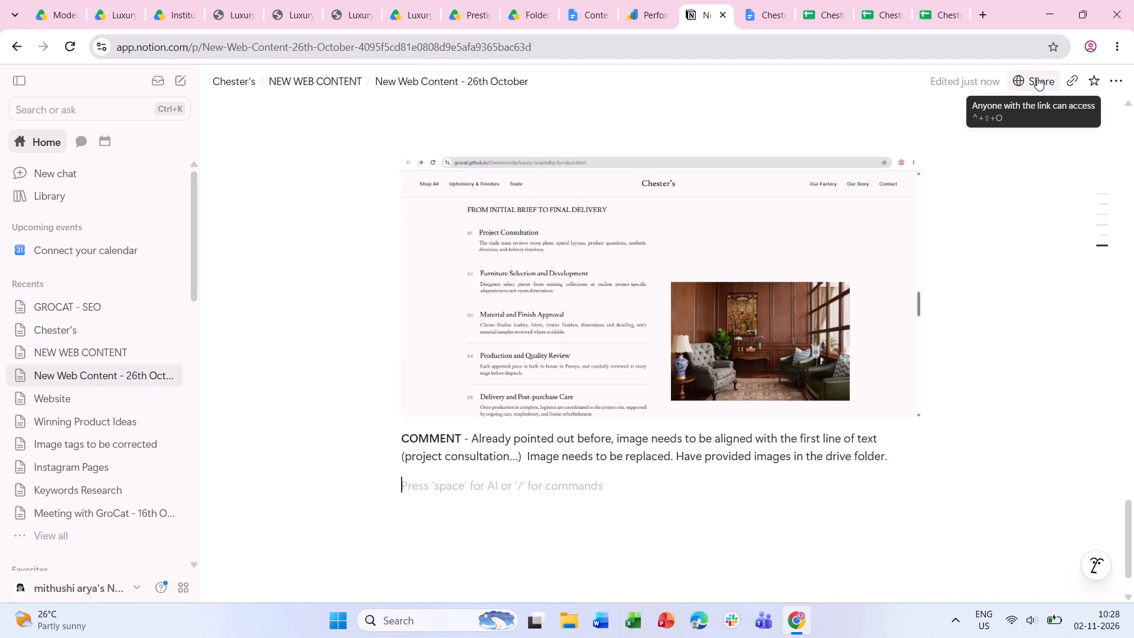
pyautogui.click(1071, 77)
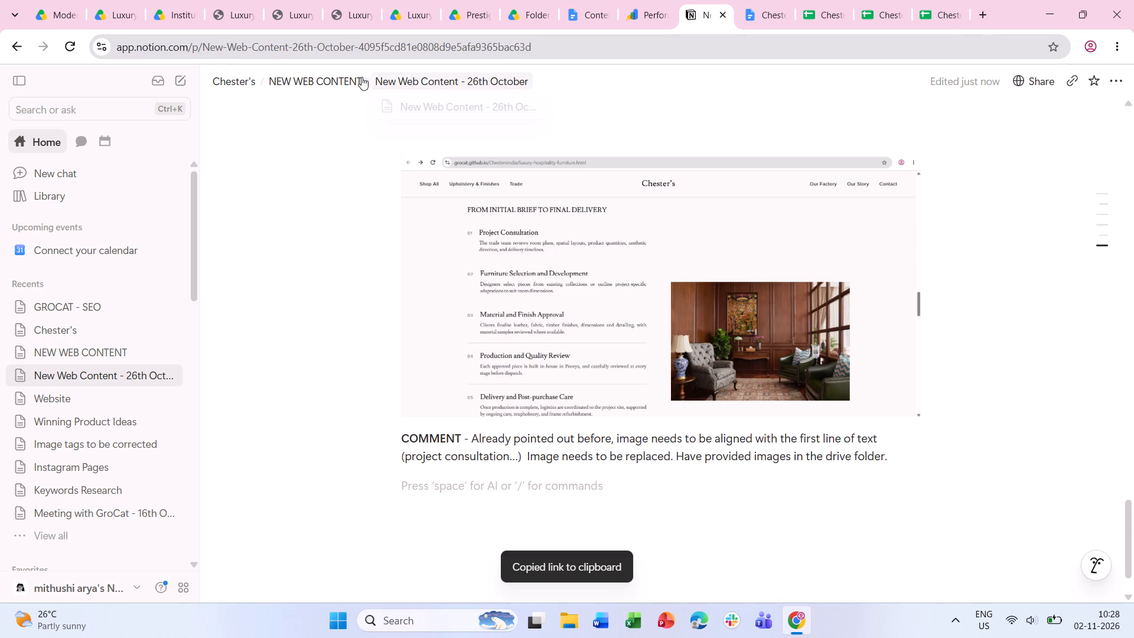
pyautogui.click(342, 78)
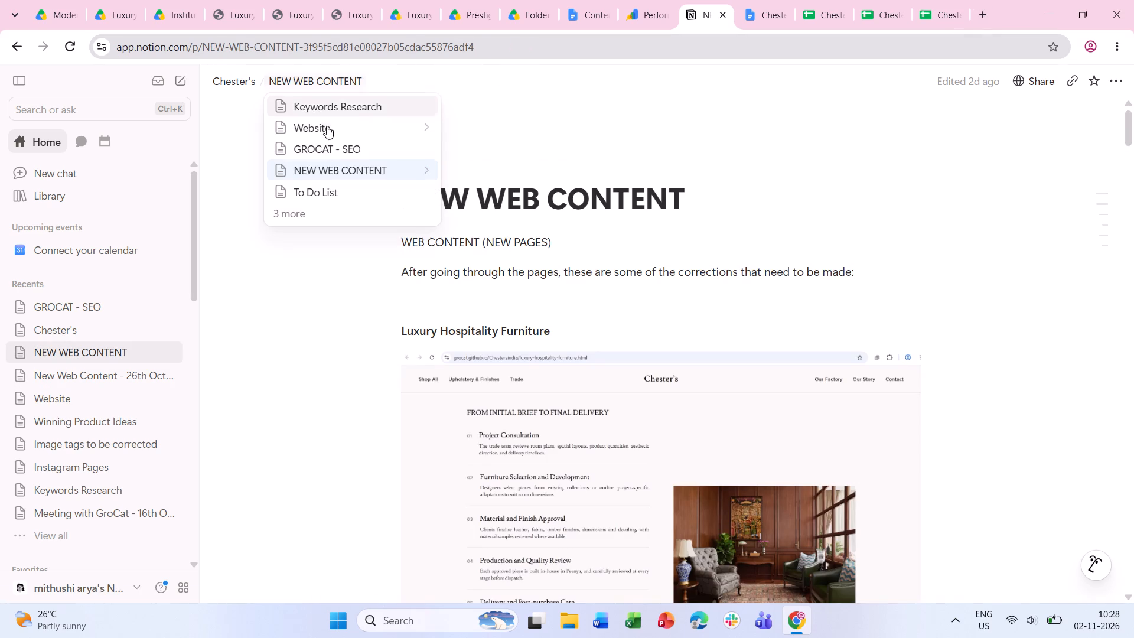
pyautogui.click(344, 151)
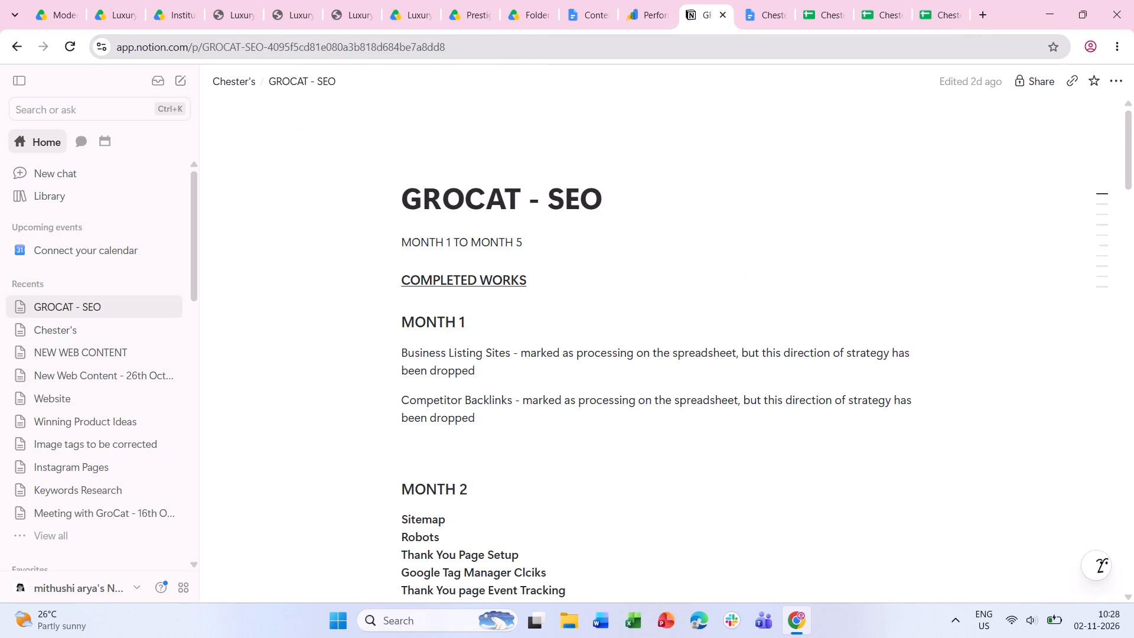
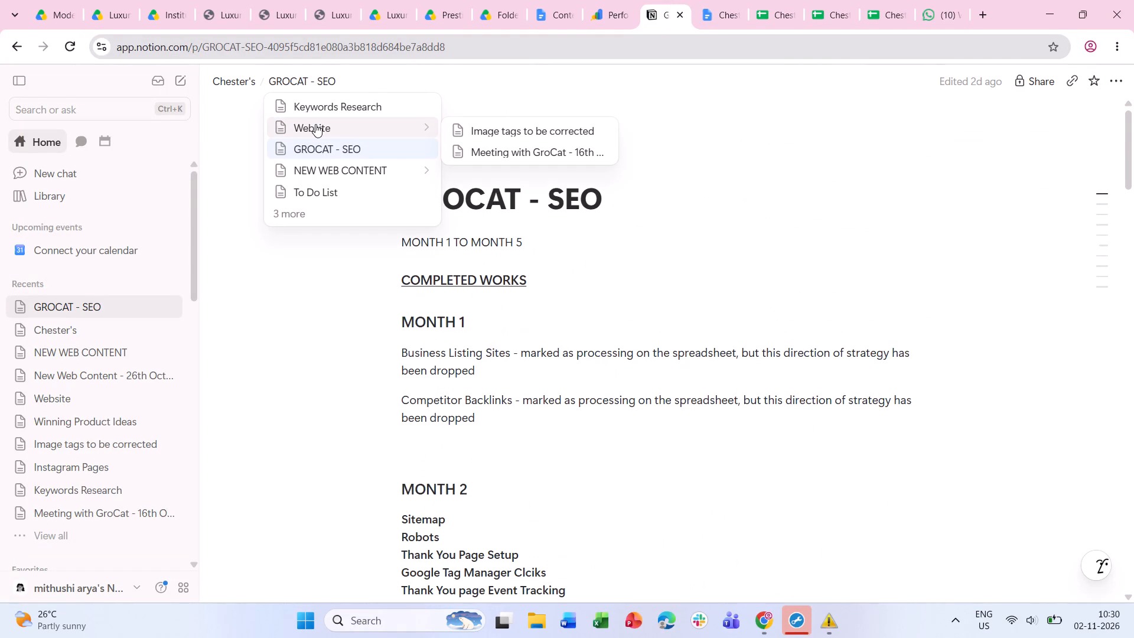
# On the New Web Content - 26th October page, paste the copied luxury-corporate-office-furniture.html link on a new line beneath the Luxury Corporate Office Furniture heading.
pyautogui.click(514, 177)
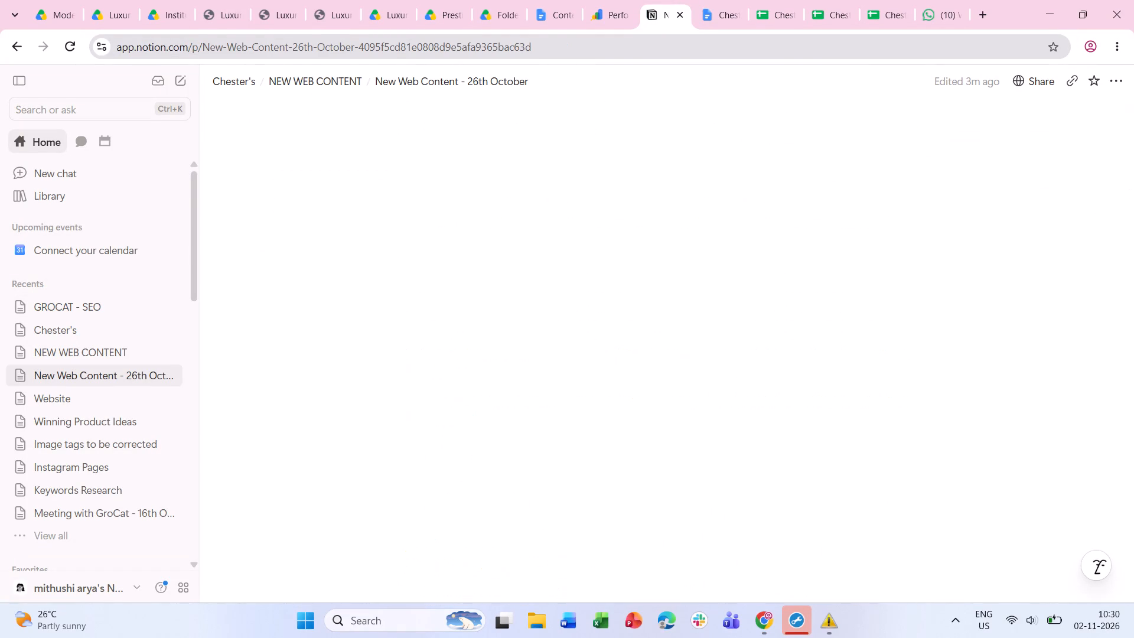
pyautogui.scroll(-1, 859, 350)
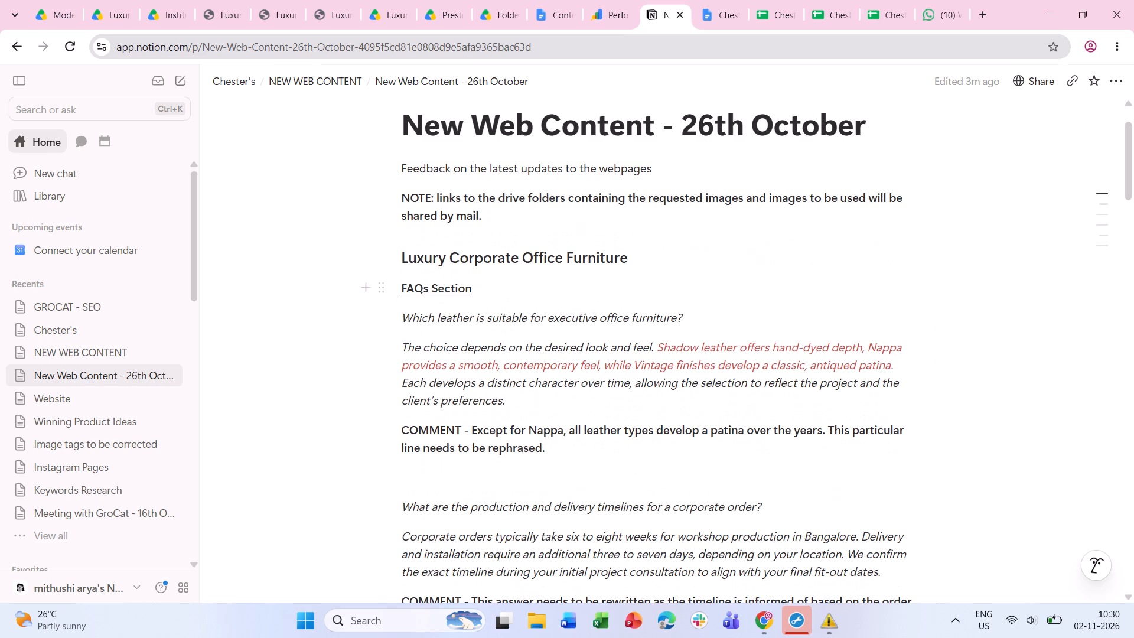
pyautogui.click(638, 258)
pyautogui.press('Return')
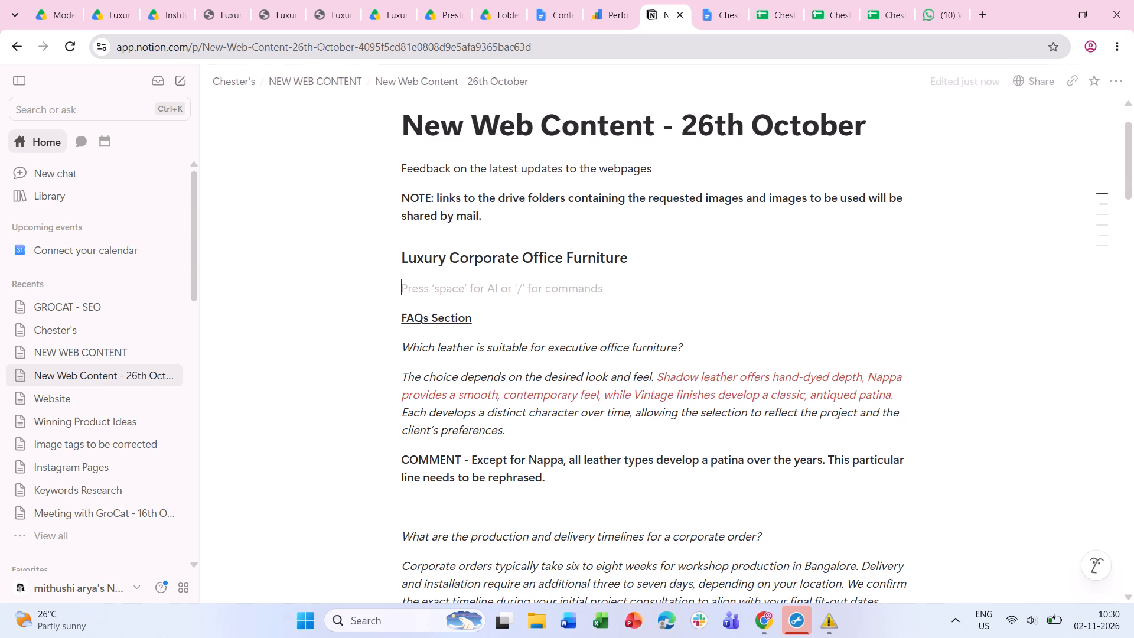
pyautogui.hotkey('ctrl', 'v')
pyautogui.scroll(-4, 607, 376)
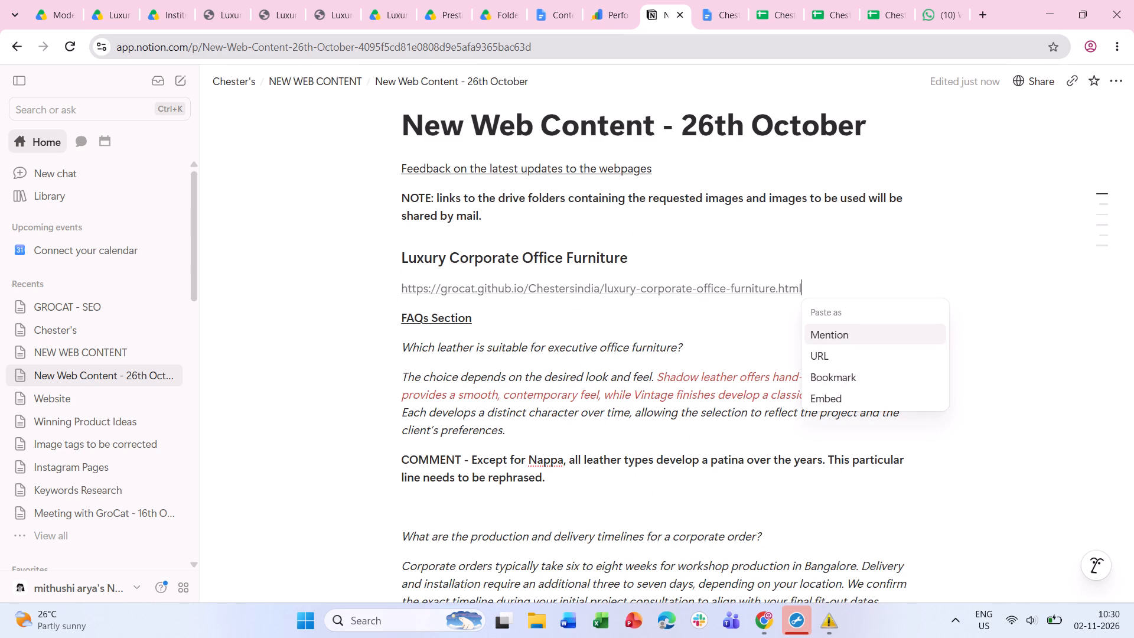
pyautogui.scroll(-1, 605, 372)
pyautogui.click(575, 502)
# Copy the open luxury-restaurant-dining-furniture.html page's URL and add it on a new line beneath the Luxury Restaurant Furniture heading.
pyautogui.scroll(-7, 613, 466)
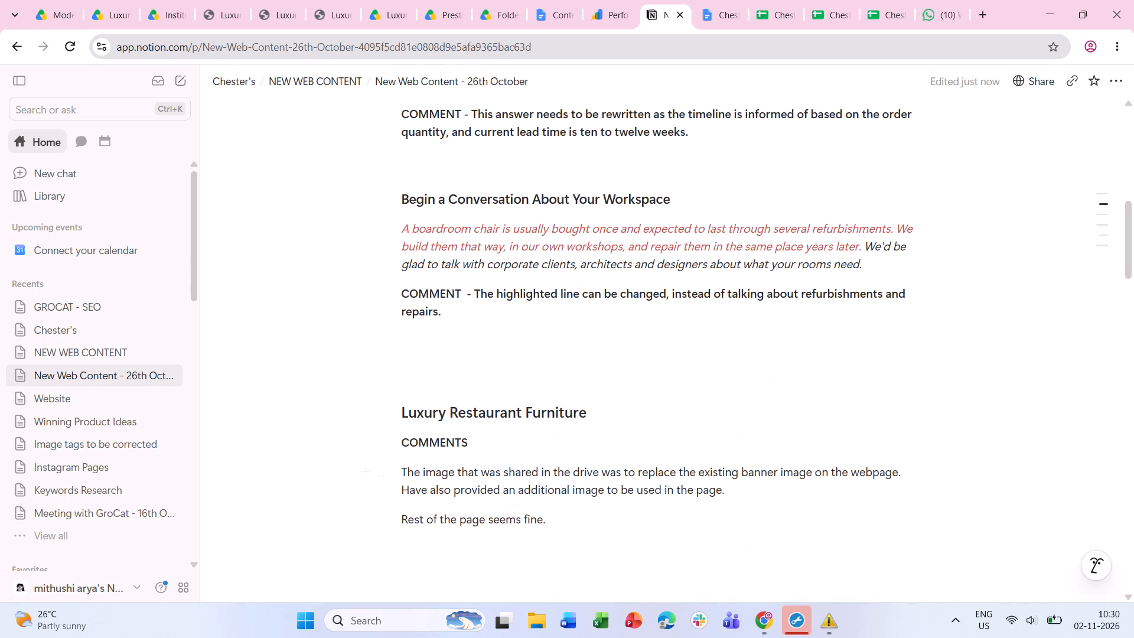
pyautogui.click(612, 413)
pyautogui.press('Return')
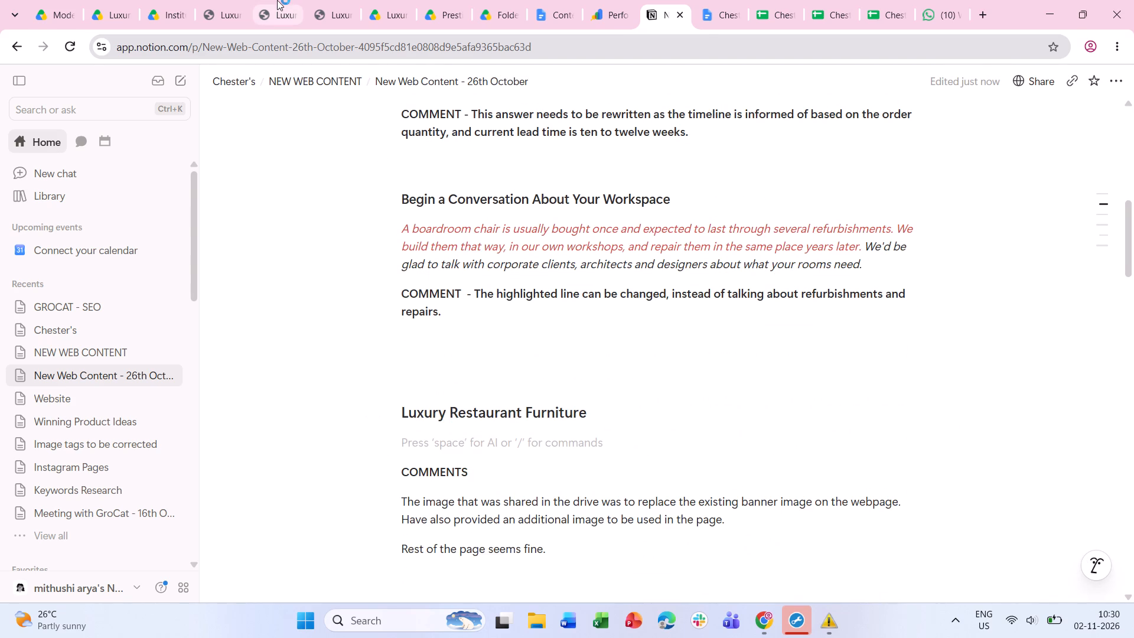
pyautogui.click(319, 0)
pyautogui.click(279, 47)
pyautogui.hotkey('ctrl', 'c')
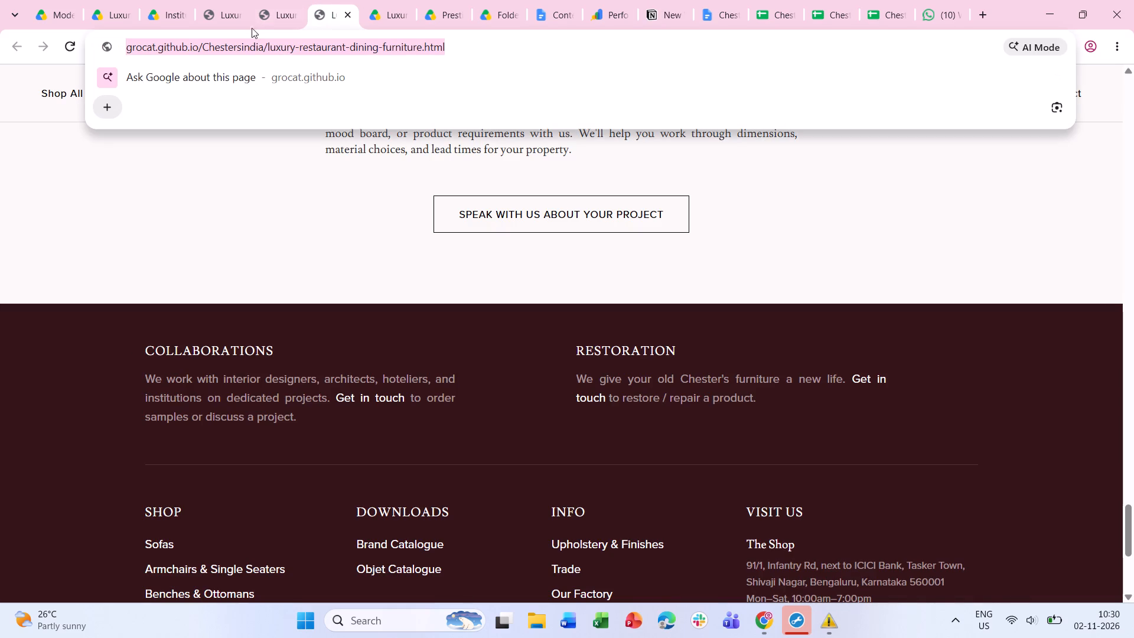
pyautogui.click(648, 15)
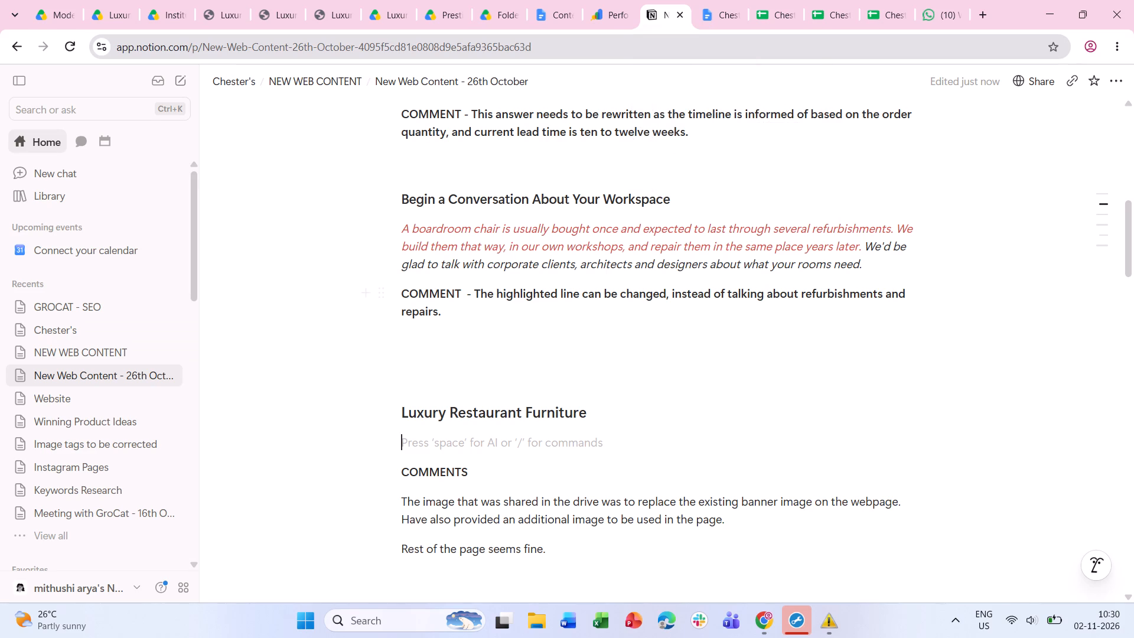
pyautogui.hotkey('ctrl', 'v')
pyautogui.scroll(-5, 622, 380)
pyautogui.click(666, 350)
pyautogui.scroll(-5, 664, 347)
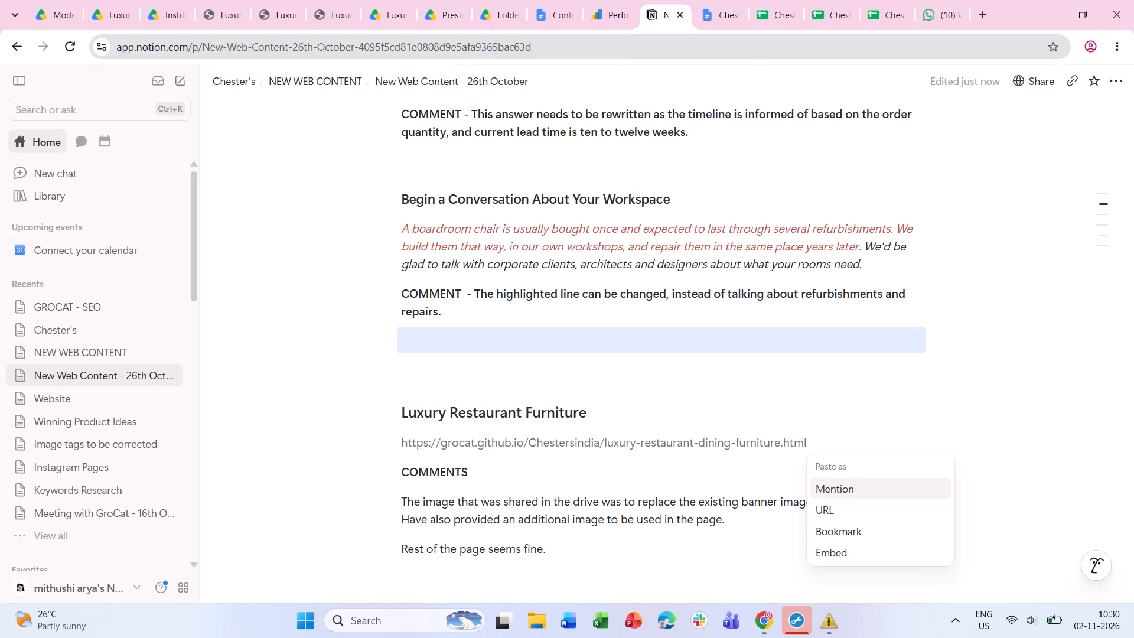
pyautogui.click(517, 353)
pyautogui.scroll(-5, 602, 362)
pyautogui.click(686, 519)
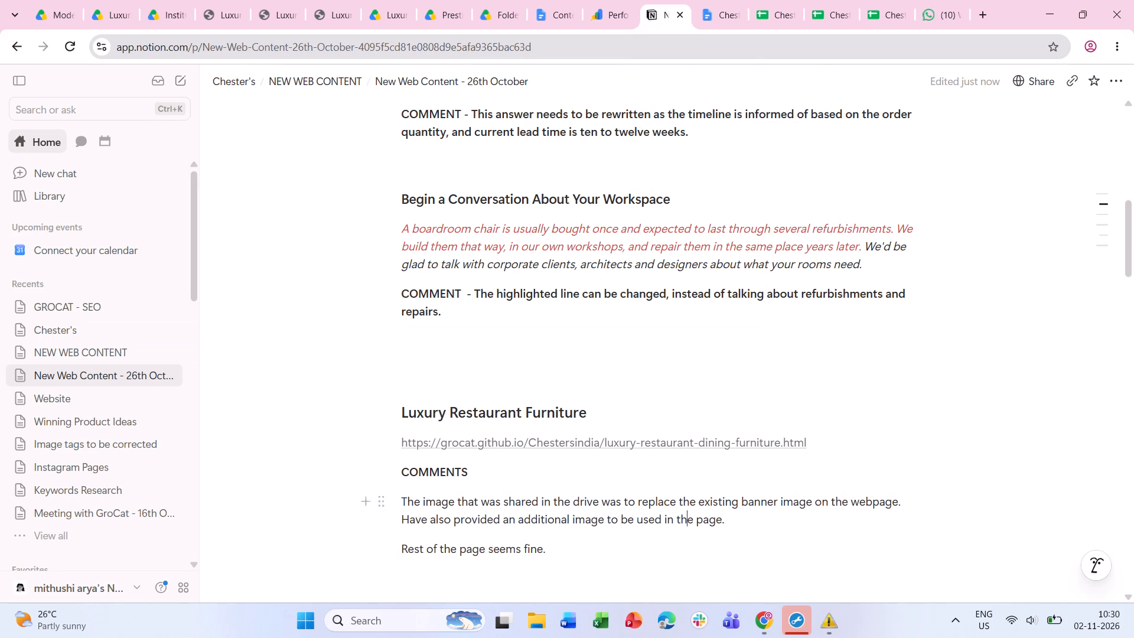
# Go to the Luxury Furniture for Interior Designers and Architects section and open a new browser tab to find its webpage link.
pyautogui.scroll(-7, 654, 511)
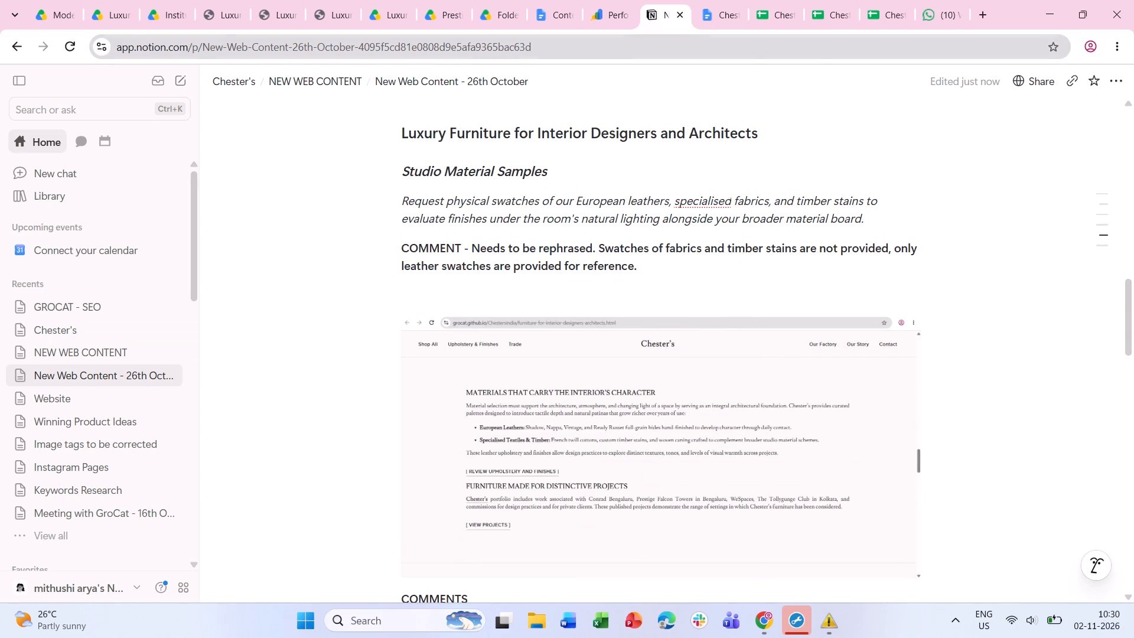
pyautogui.click(988, 9)
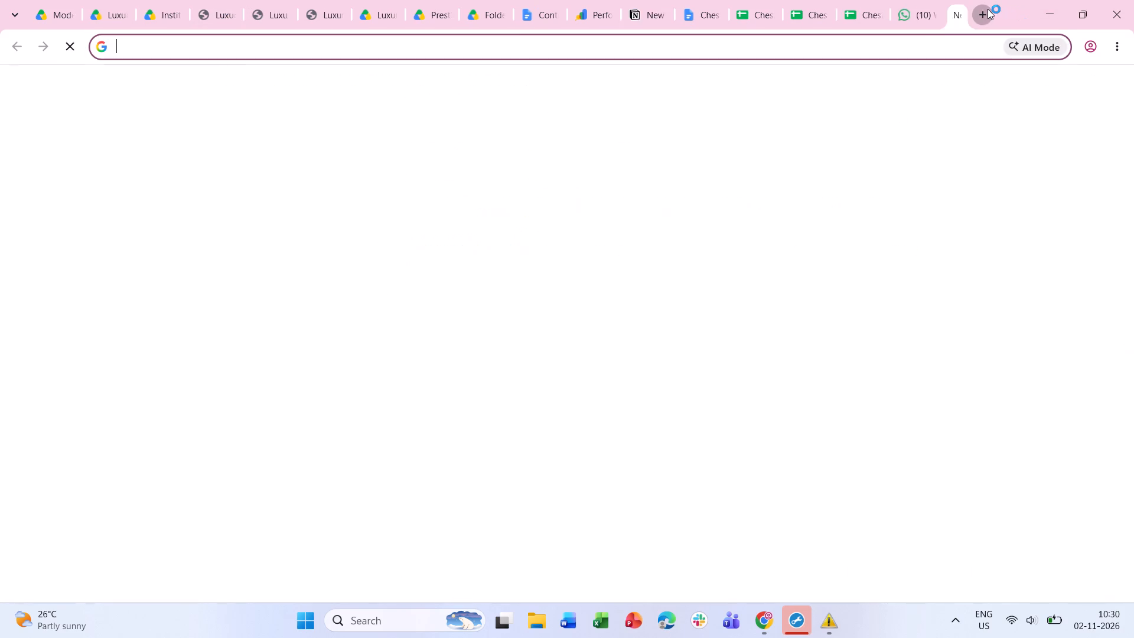
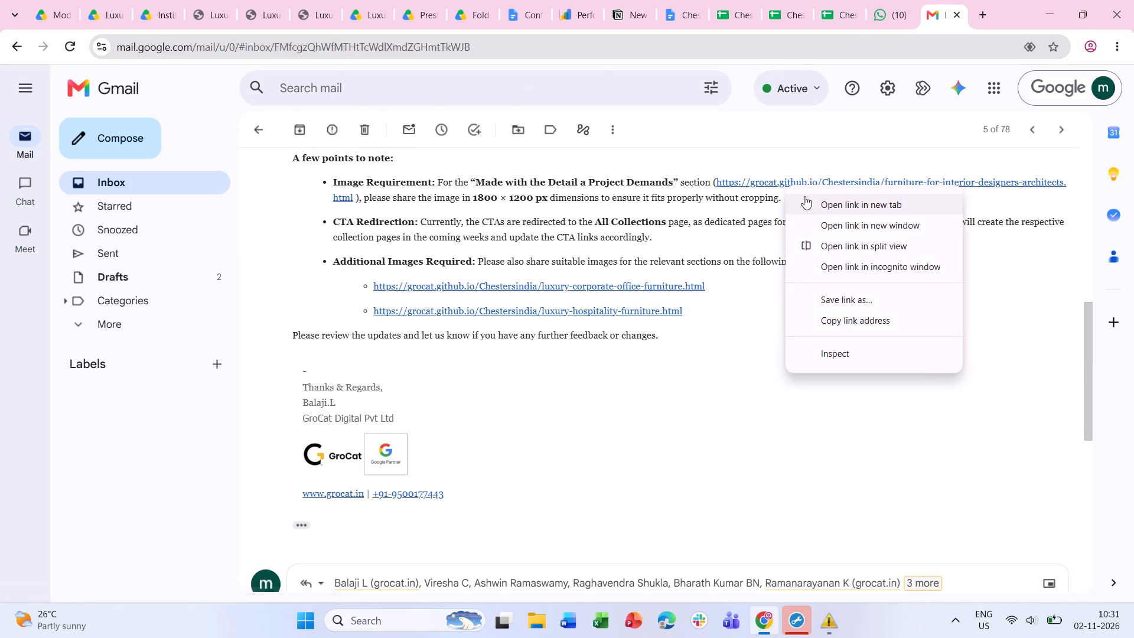
# Copy the web address of the furniture-for-interior-designers-architects page opened from the email.
pyautogui.click(941, 0)
pyautogui.click(521, 50)
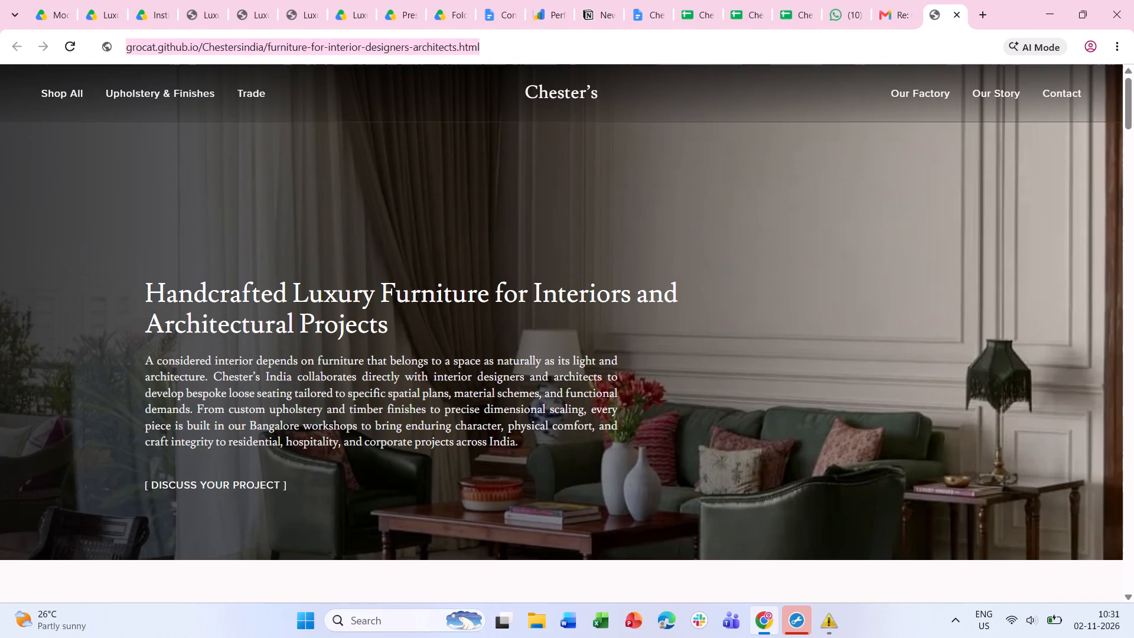
pyautogui.hotkey('ctrl', 'c')
pyautogui.click(940, 385)
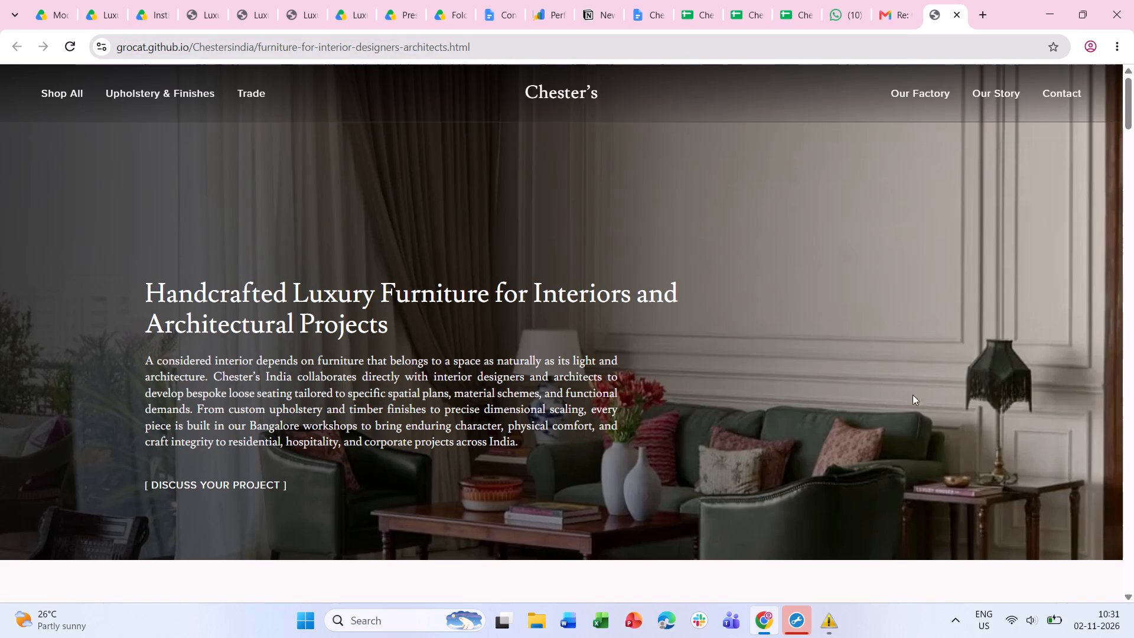
# Look over the interior designers and architects page from the opening banner through the project, bespoke process and enquiries sections to the footer.
pyautogui.scroll(-10, 892, 383)
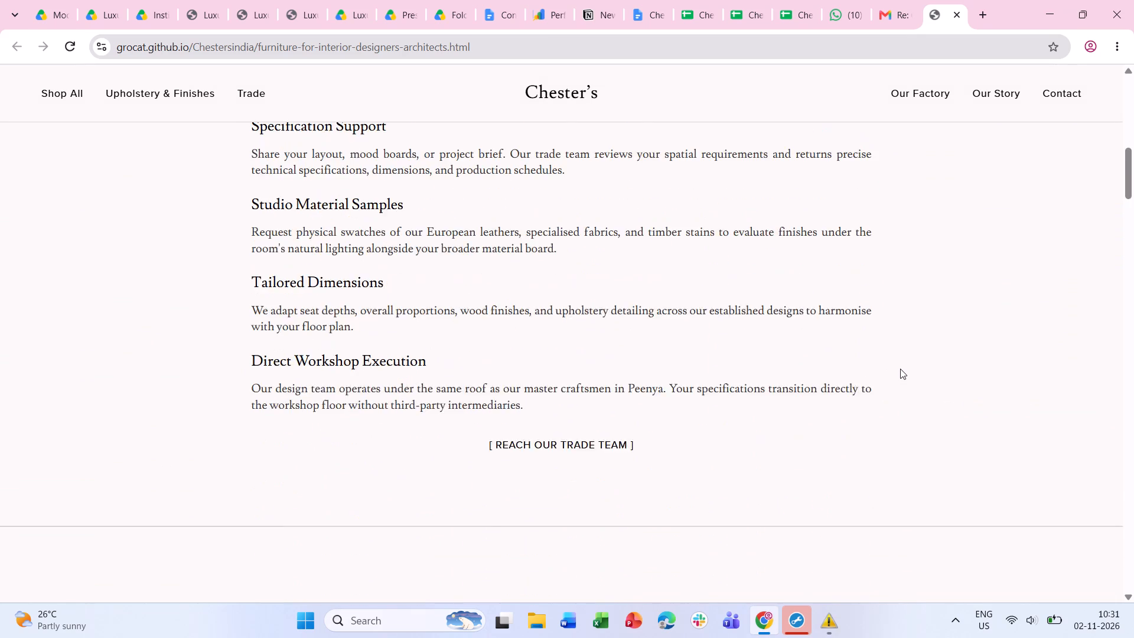
pyautogui.scroll(-19, 900, 372)
pyautogui.scroll(-9, 903, 373)
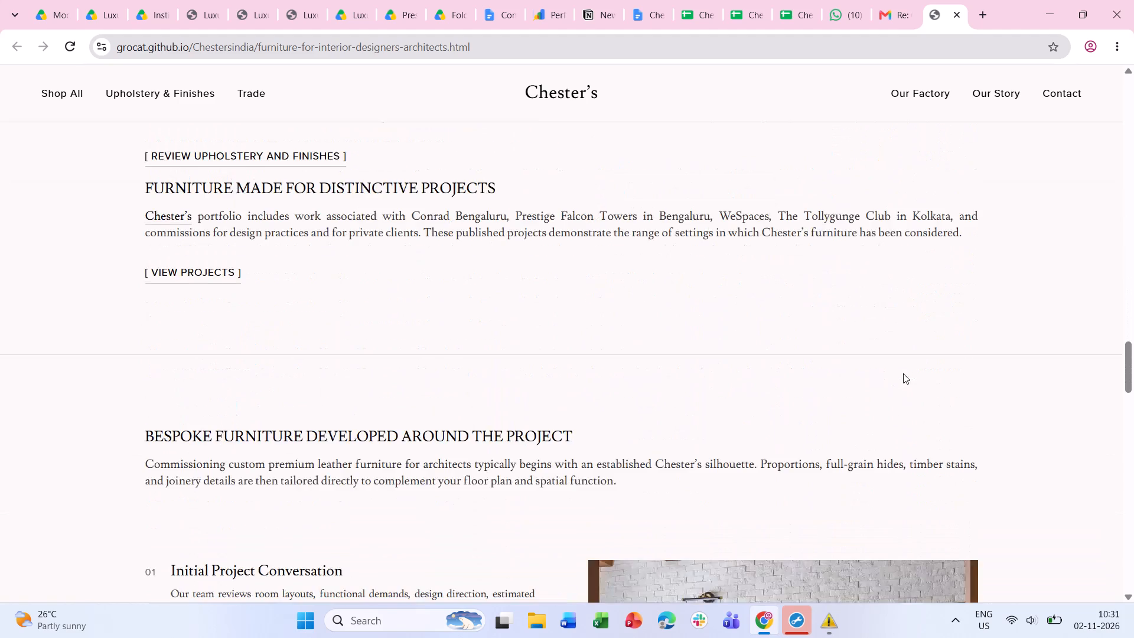
pyautogui.scroll(-8, 903, 373)
pyautogui.scroll(1, 903, 373)
pyautogui.scroll(-4, 903, 373)
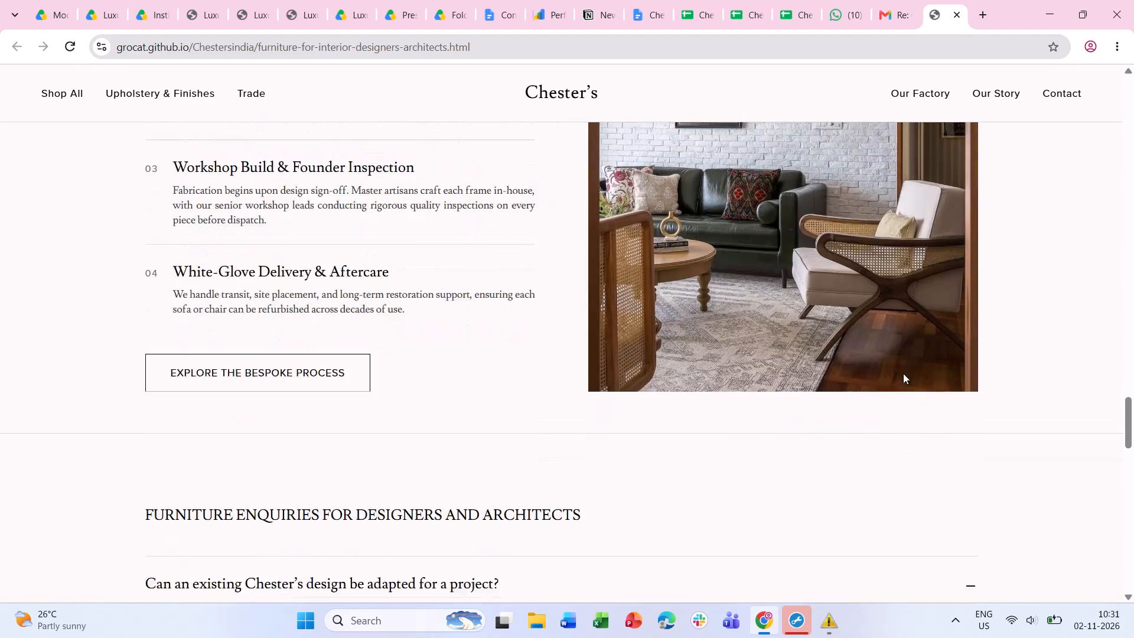
pyautogui.scroll(-13, 903, 373)
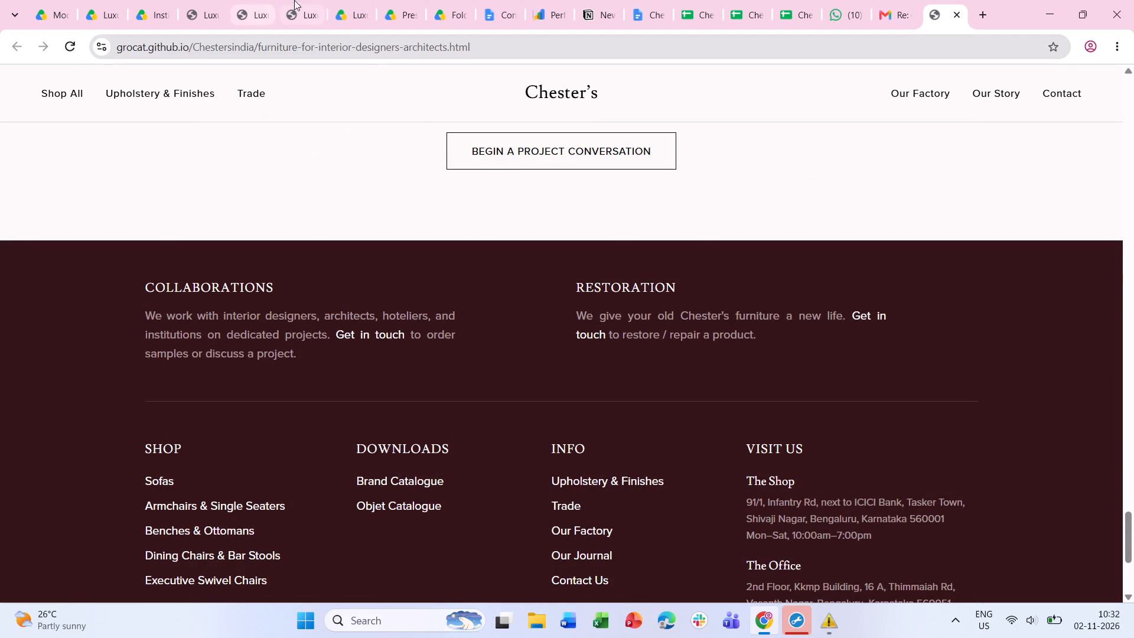
pyautogui.click(594, 0)
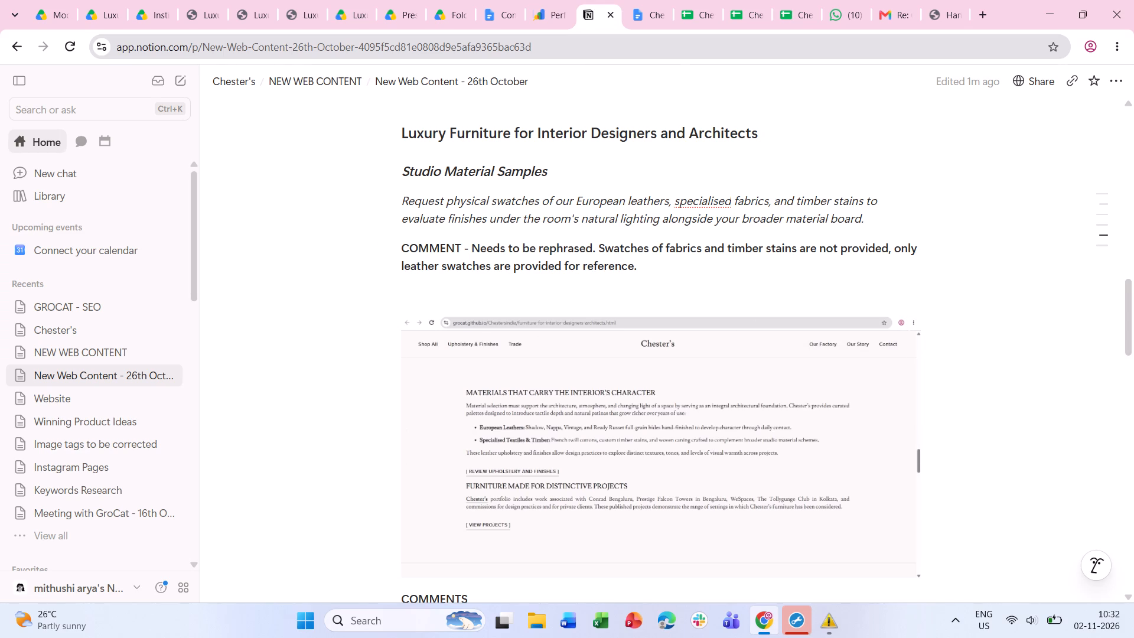
pyautogui.click(806, 140)
pyautogui.press('Return')
pyautogui.hotkey('ctrl', 'v')
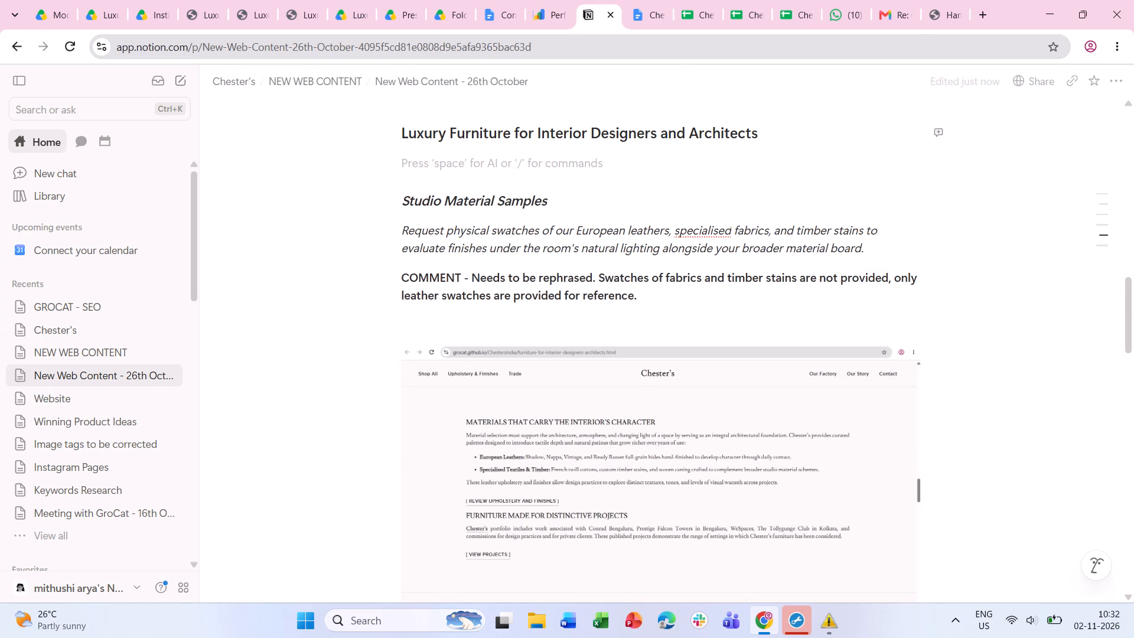
pyautogui.scroll(-4, 610, 273)
pyautogui.click(458, 321)
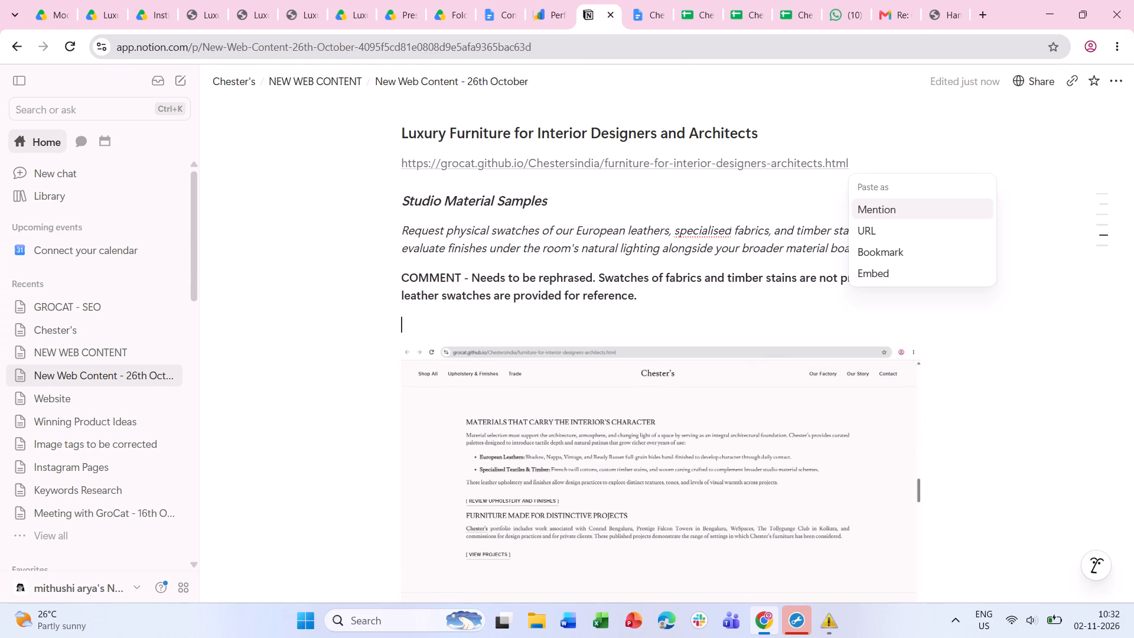
# Copy the luxury-hospitality-furniture.html page address from its browser tab and add it as a link below the "Luxury Hospitality Furniture" heading in Notion.
pyautogui.scroll(-9, 752, 398)
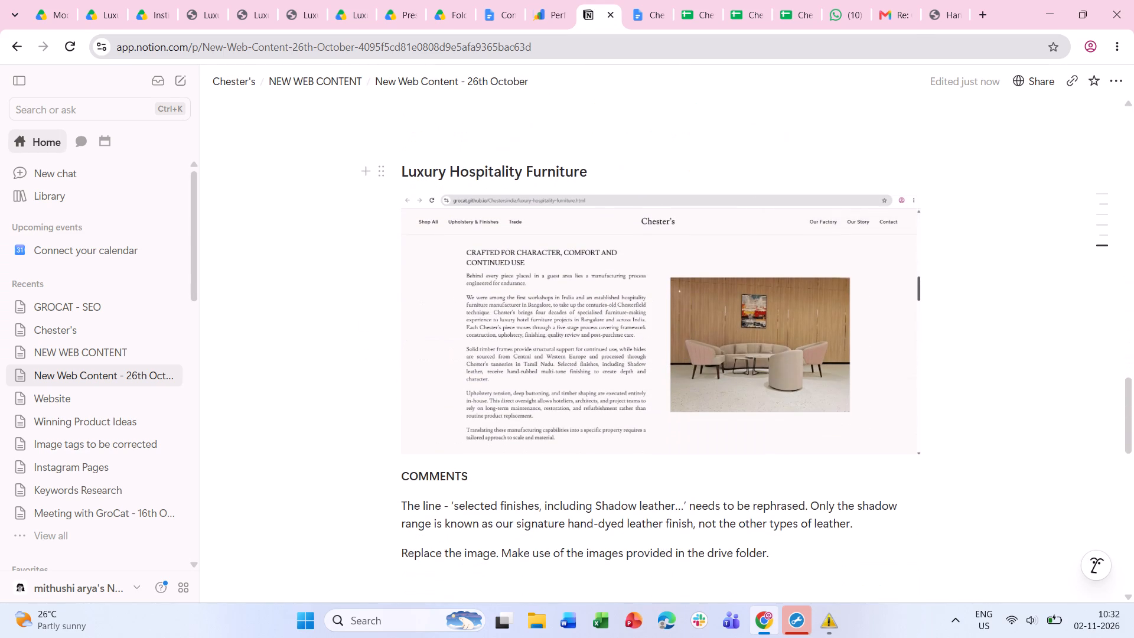
pyautogui.click(594, 174)
pyautogui.press('Return')
pyautogui.click(244, 0)
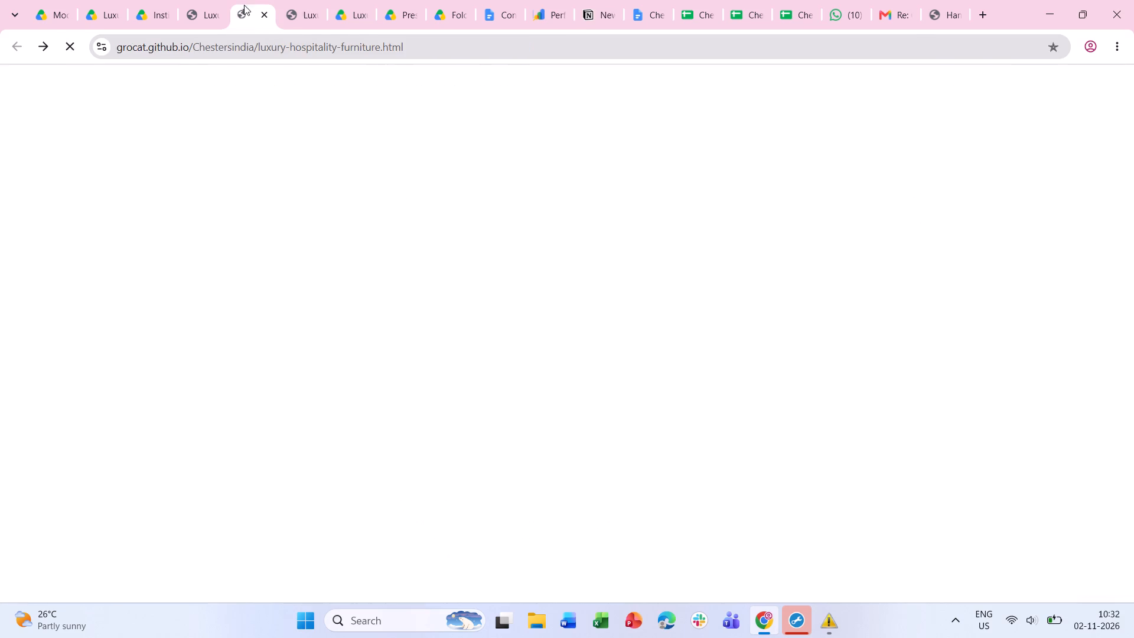
pyautogui.click(259, 38)
pyautogui.hotkey('ctrl', 'c')
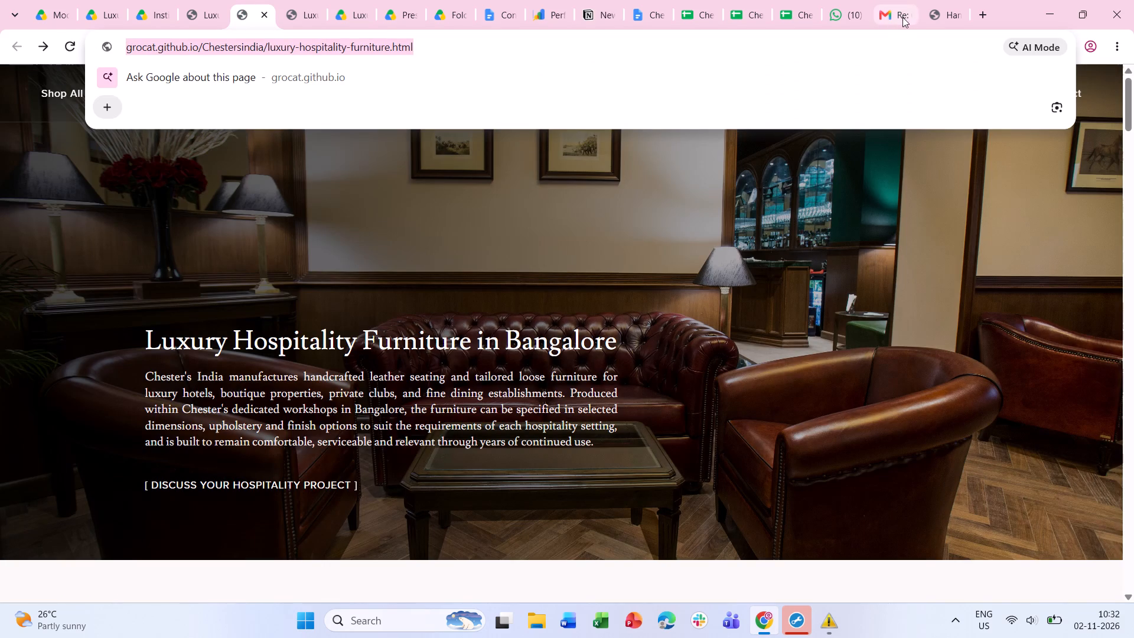
pyautogui.click(605, 14)
pyautogui.hotkey('ctrl', 'v')
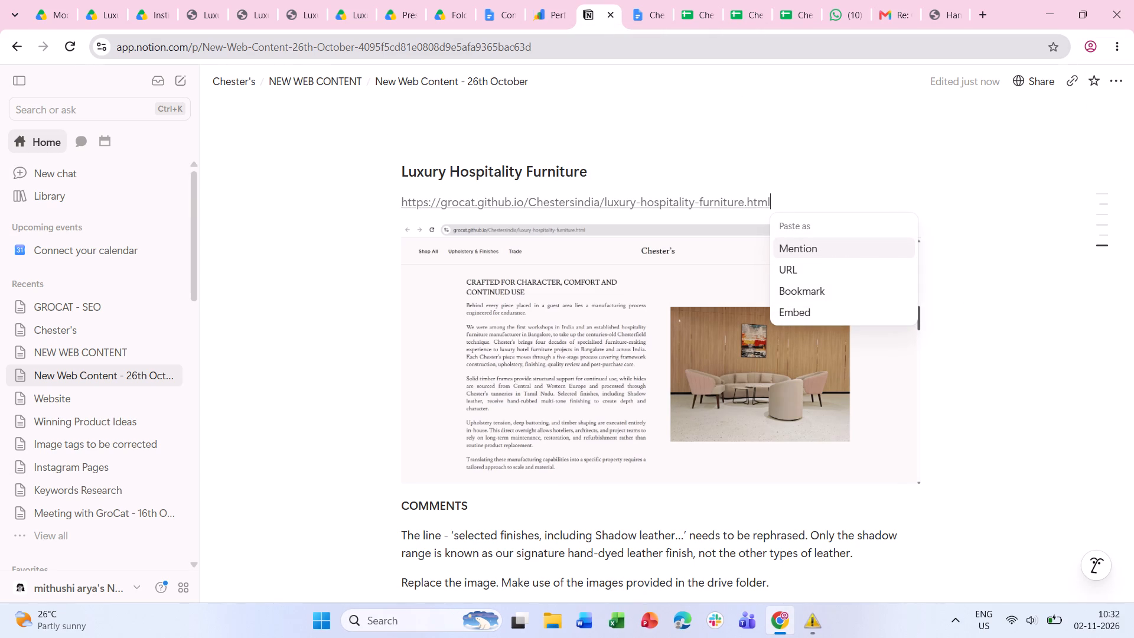
pyautogui.click(884, 515)
# Copy the link to the New Web Content - 26th October page.
pyautogui.scroll(-8, 936, 507)
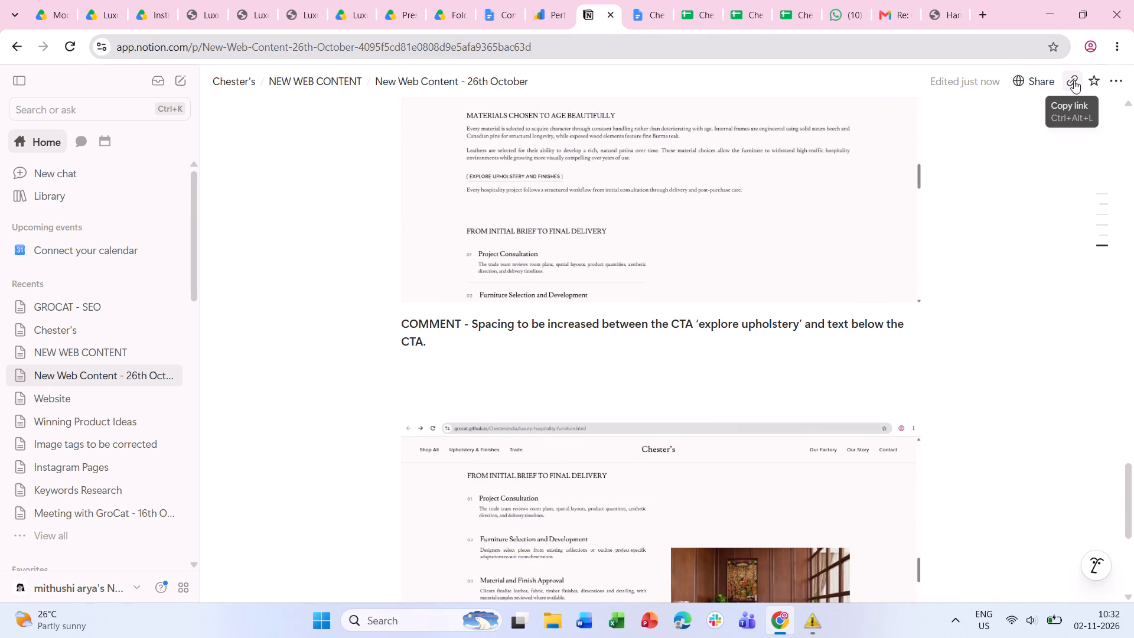
pyautogui.click(1074, 80)
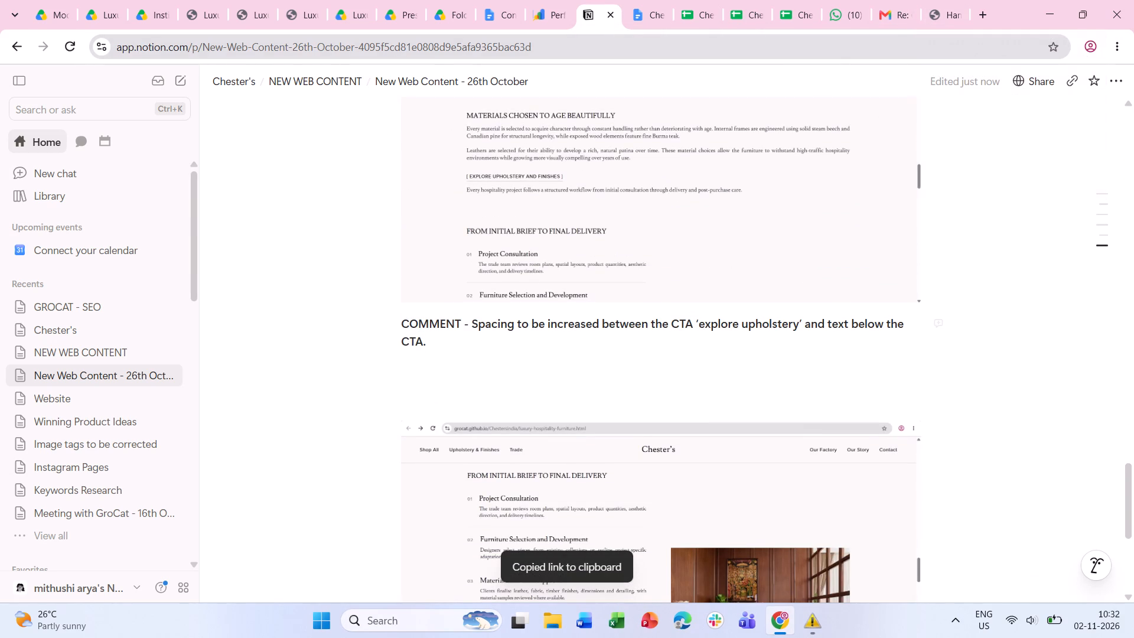
# Delete the comment on spacing below the 'explore upholstery' CTA, together with its "Materials Chosen to Age Beautifully" screenshot and leftover blank lines.
pyautogui.scroll(2, 927, 367)
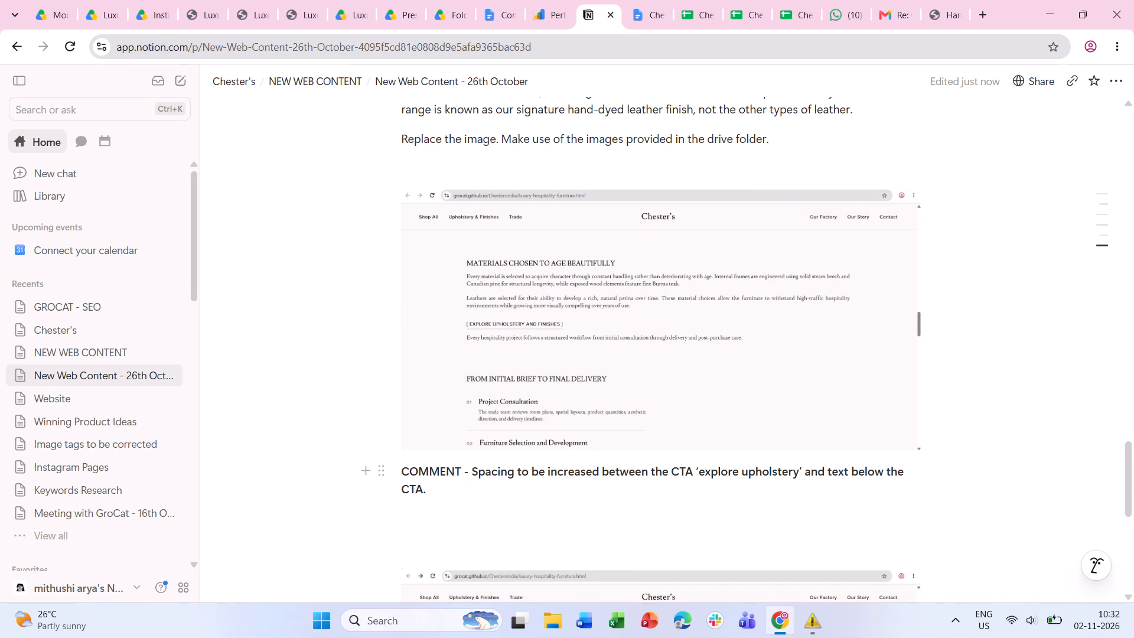
pyautogui.moveTo(470, 496); pyautogui.dragTo(415, 310)
pyautogui.press('BackSpace')
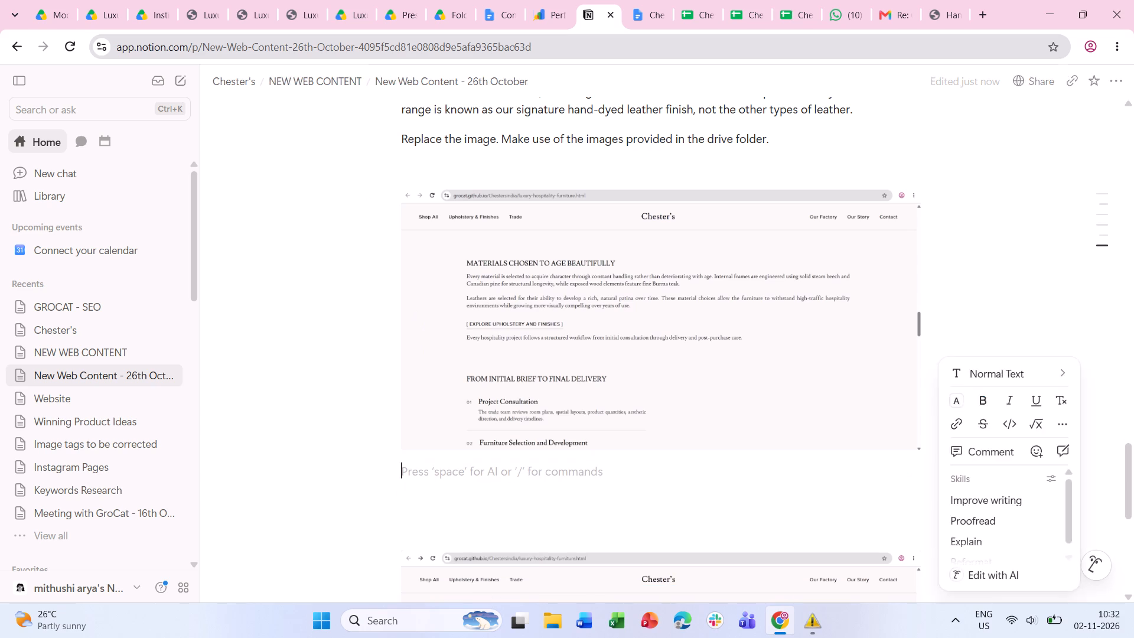
pyautogui.press('BackSpace')
pyautogui.click(501, 396)
pyautogui.press('BackSpace')
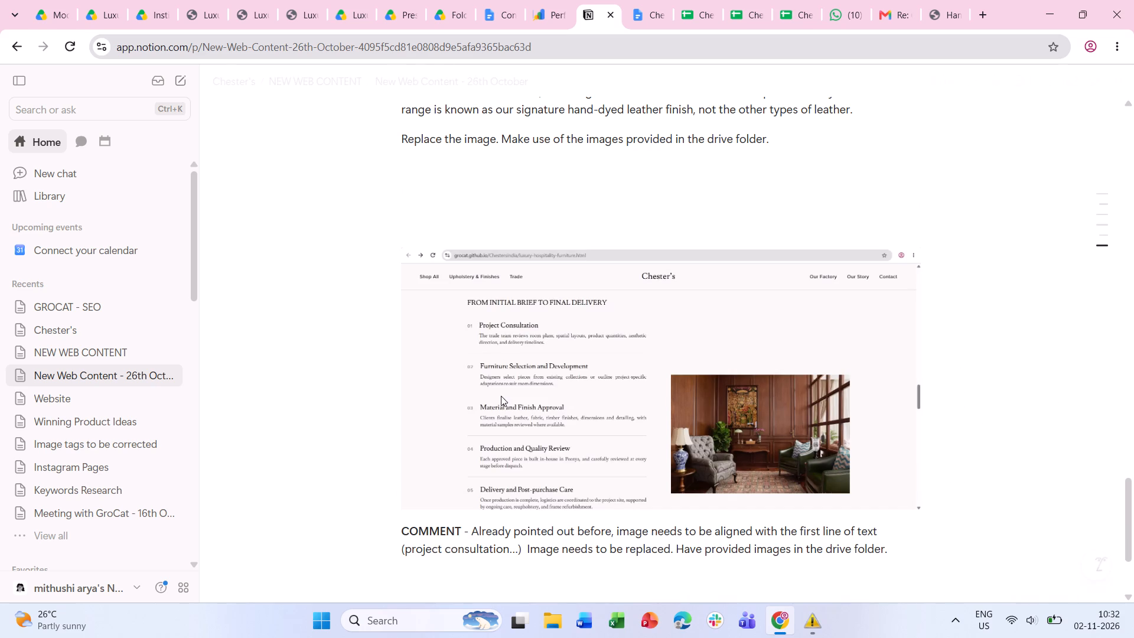
pyautogui.click(445, 178)
pyautogui.press('BackSpace')
# Reword the "Replace the image" comment under Luxury Hospitality Furniture, starting with "Image to be replaced with the one".
pyautogui.scroll(2, 767, 325)
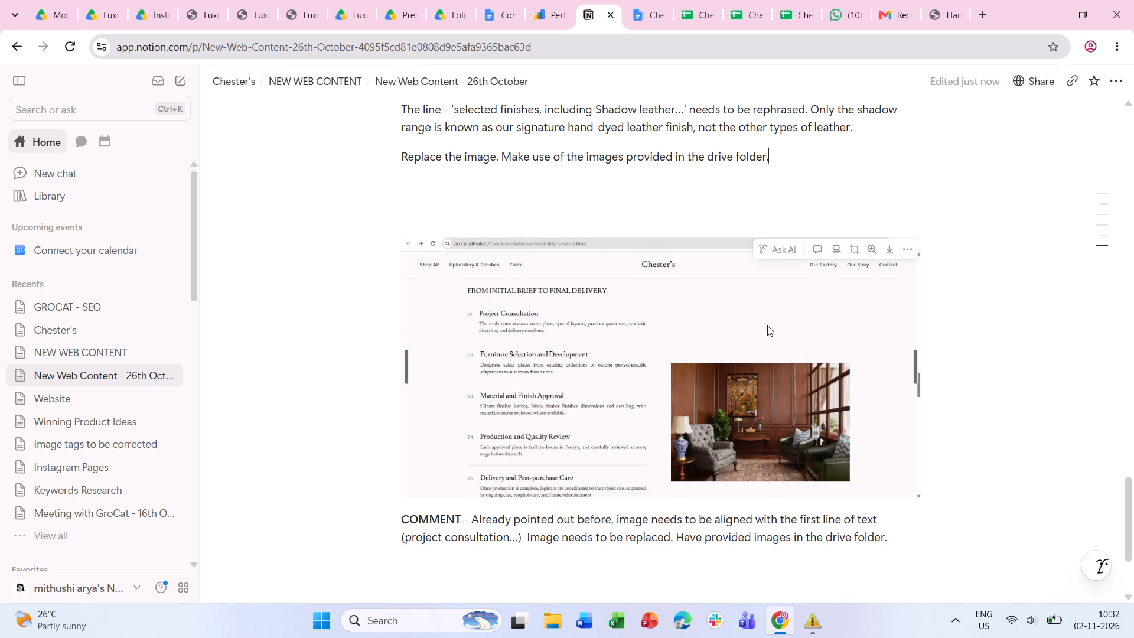
pyautogui.scroll(4, 686, 338)
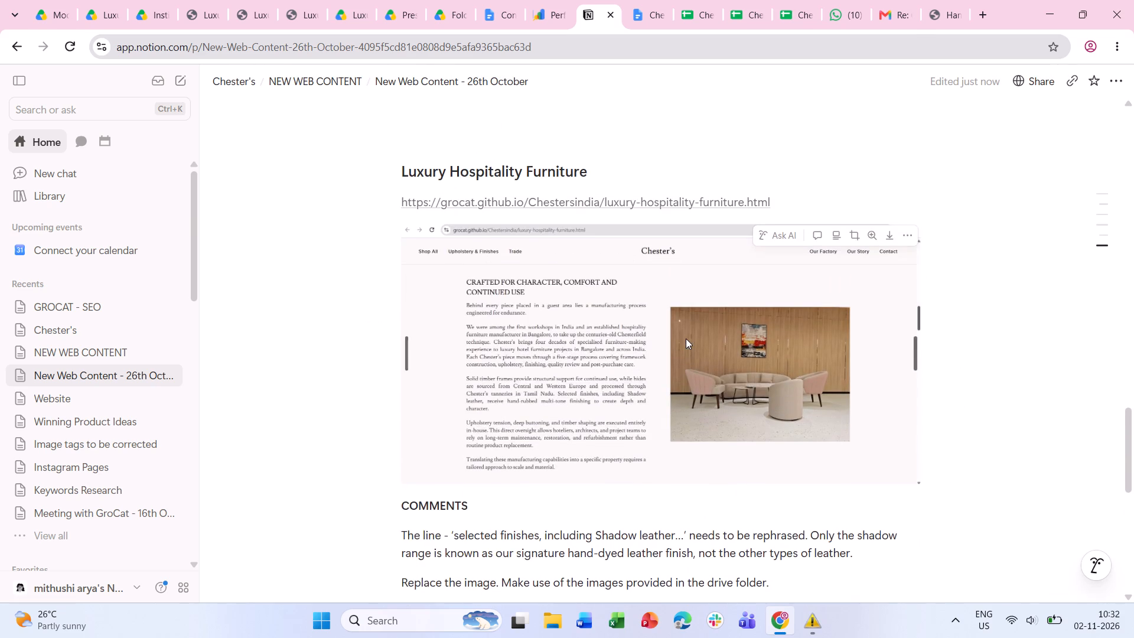
pyautogui.scroll(1, 686, 338)
pyautogui.scroll(-5, 686, 338)
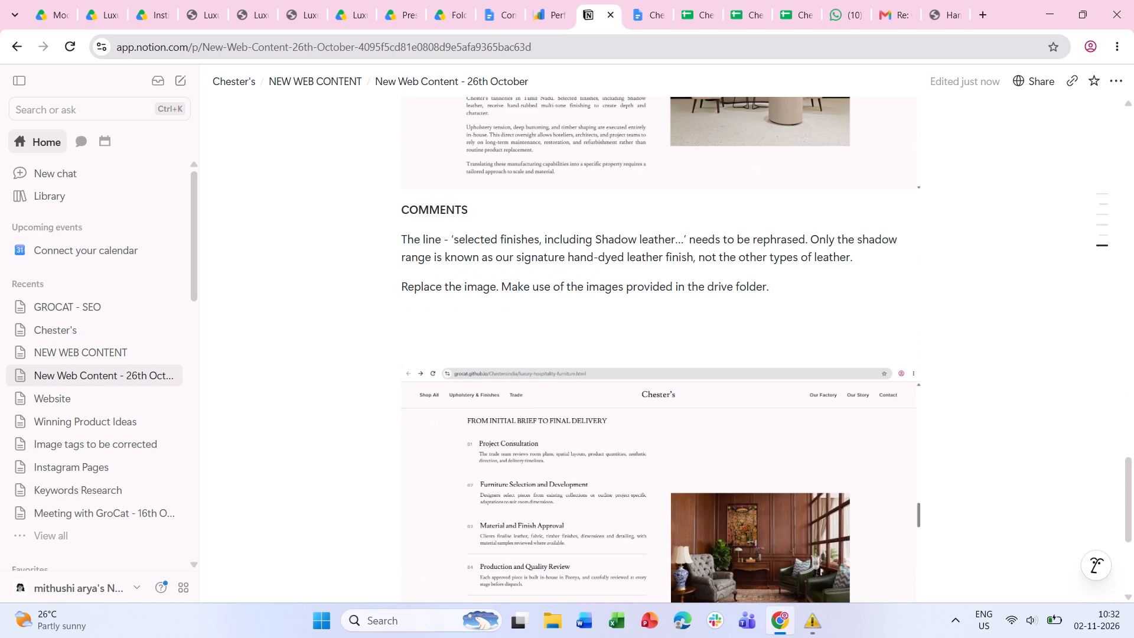
pyautogui.scroll(2, 686, 338)
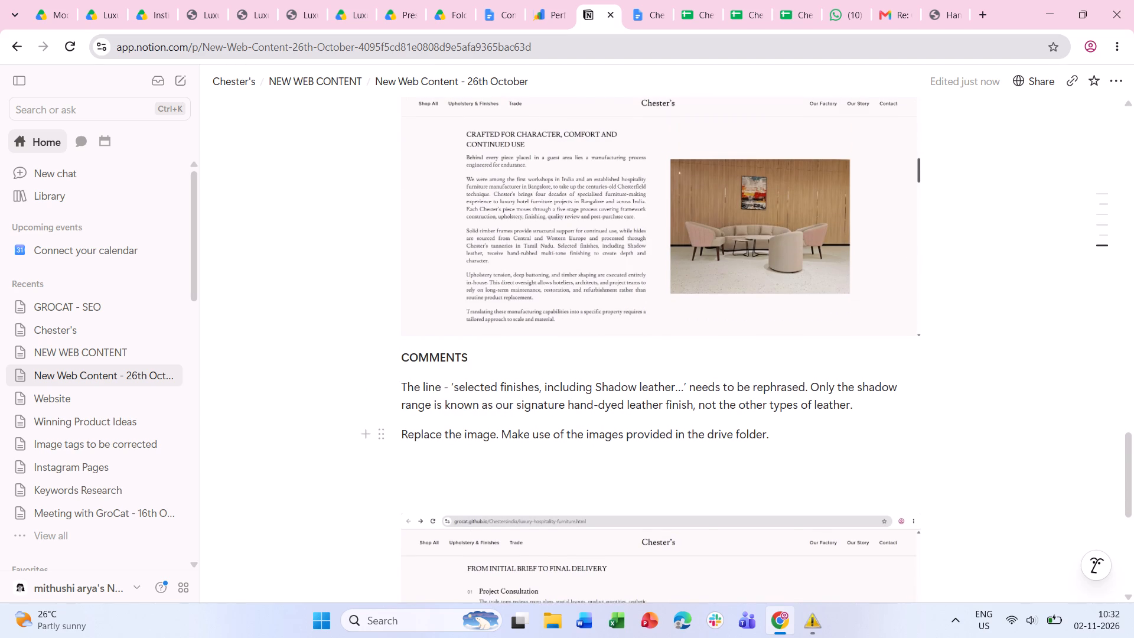
pyautogui.moveTo(779, 434); pyautogui.dragTo(402, 431)
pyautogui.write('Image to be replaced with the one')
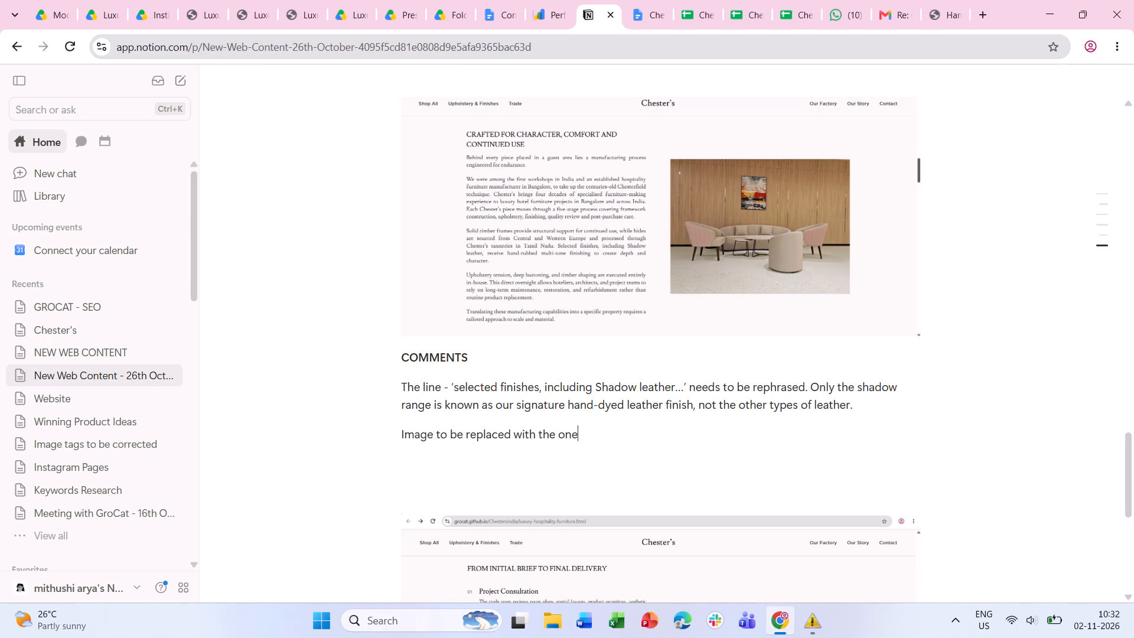
# Complete the image replacement comment under Luxury Hospitality Furniture so it ends "with the ones provided in the drive folder.".
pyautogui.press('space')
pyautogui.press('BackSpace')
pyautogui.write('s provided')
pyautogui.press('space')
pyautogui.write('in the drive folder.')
# Copy the link to the New Web Content - 26th October page.
pyautogui.scroll(-5, 991, 366)
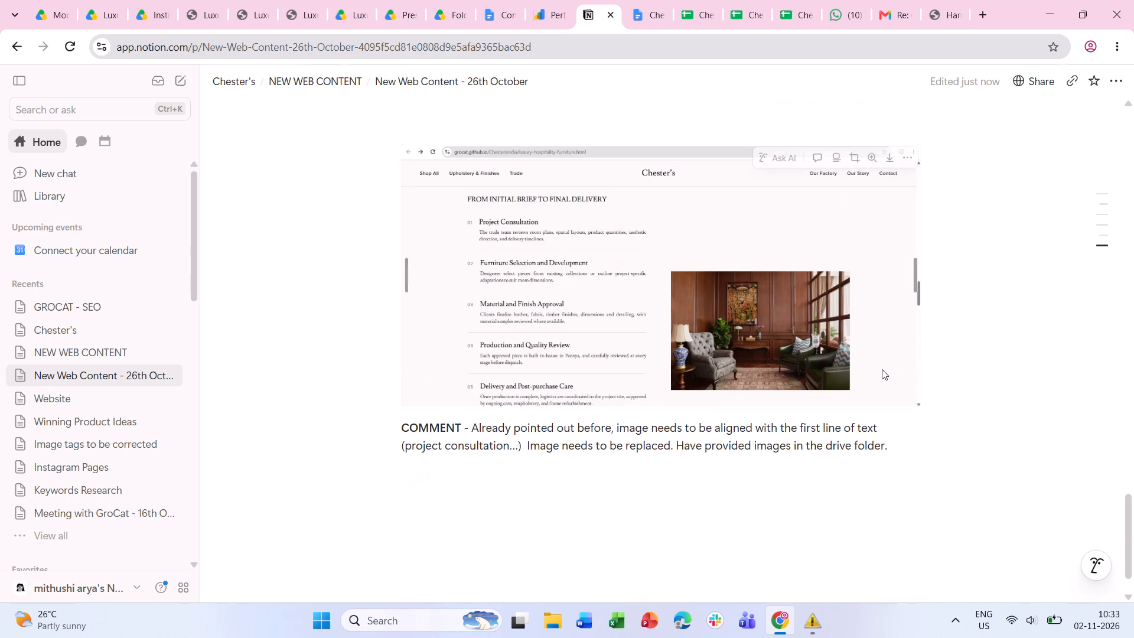
pyautogui.click(908, 448)
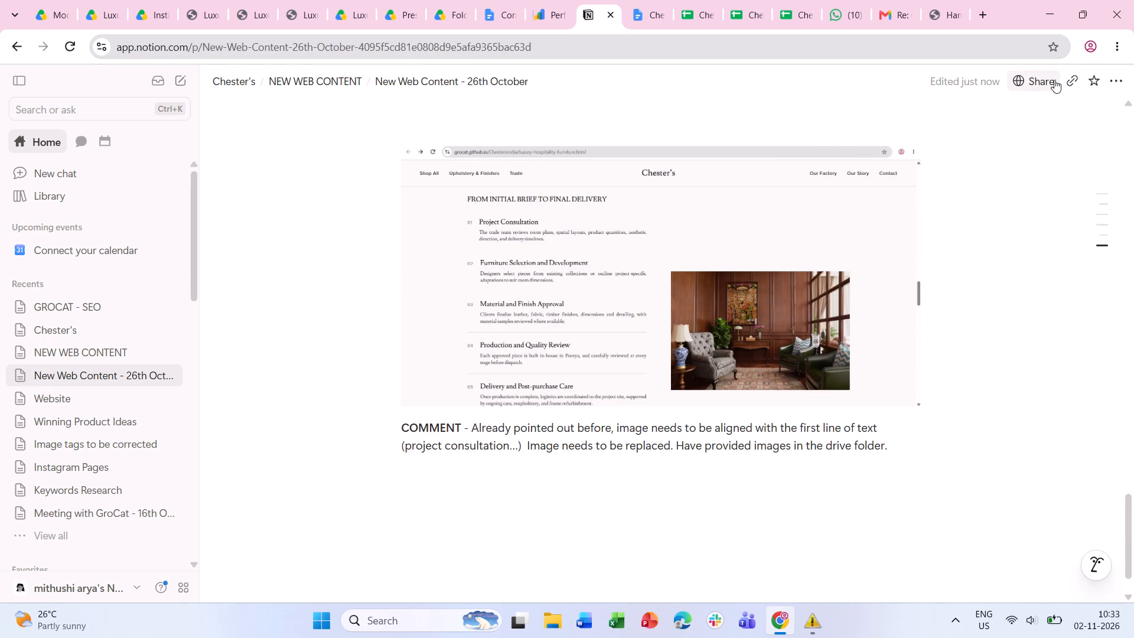
pyautogui.click(1075, 86)
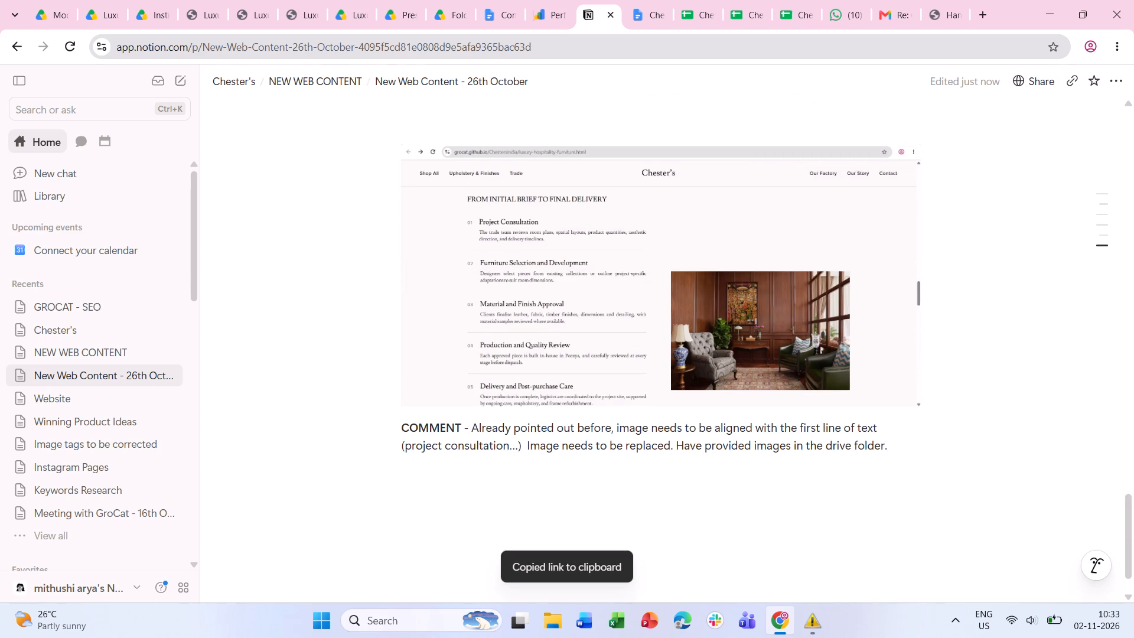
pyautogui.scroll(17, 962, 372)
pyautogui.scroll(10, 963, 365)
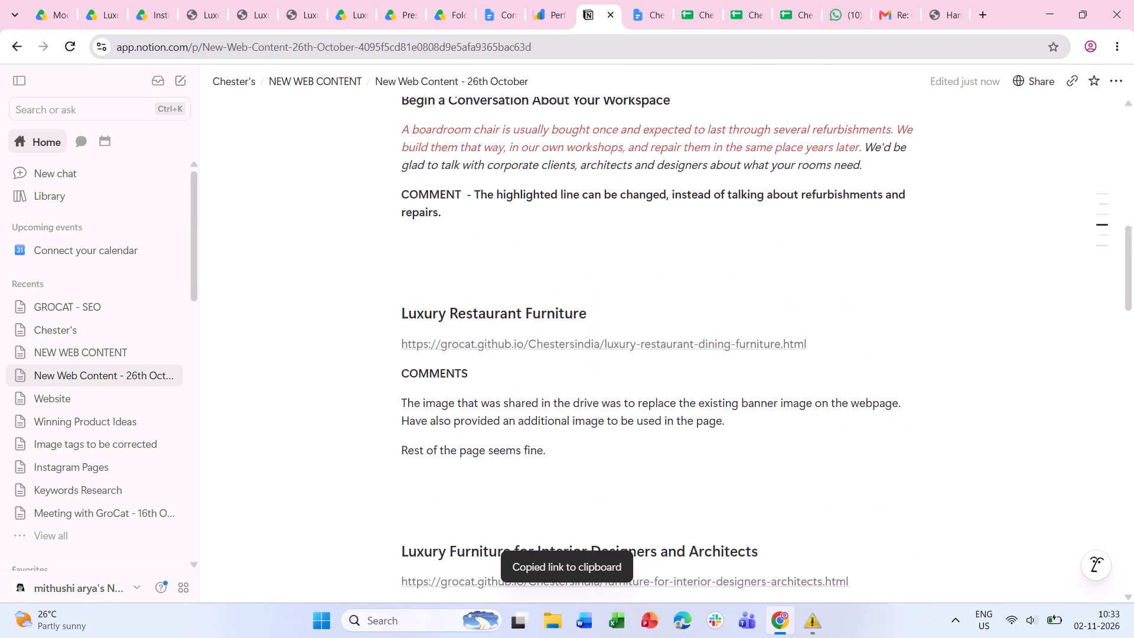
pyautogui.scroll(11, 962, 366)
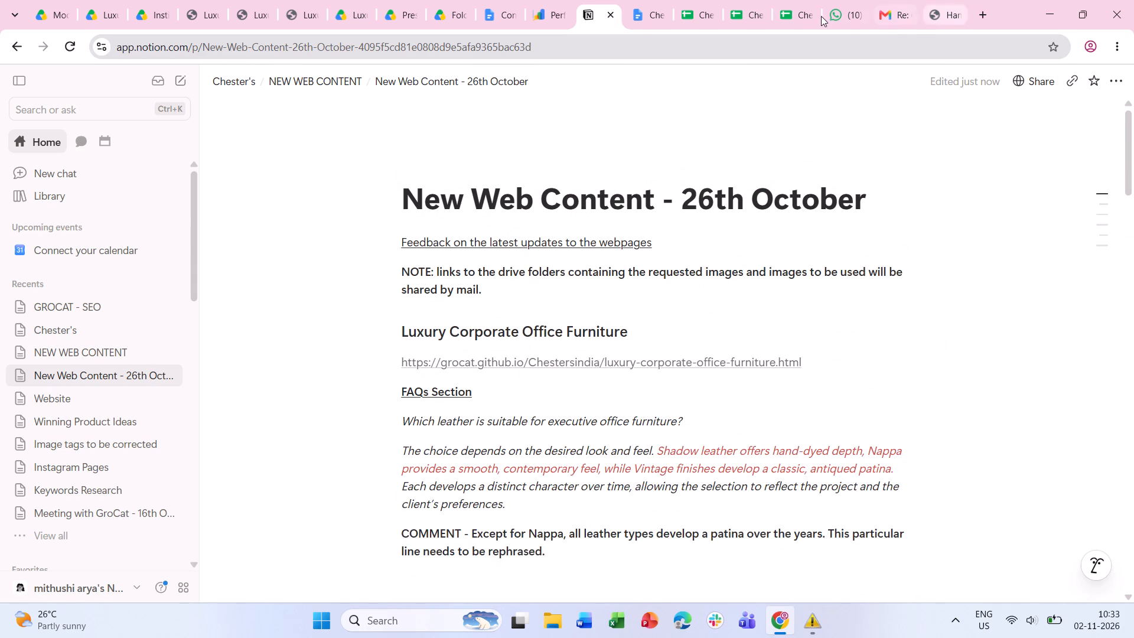
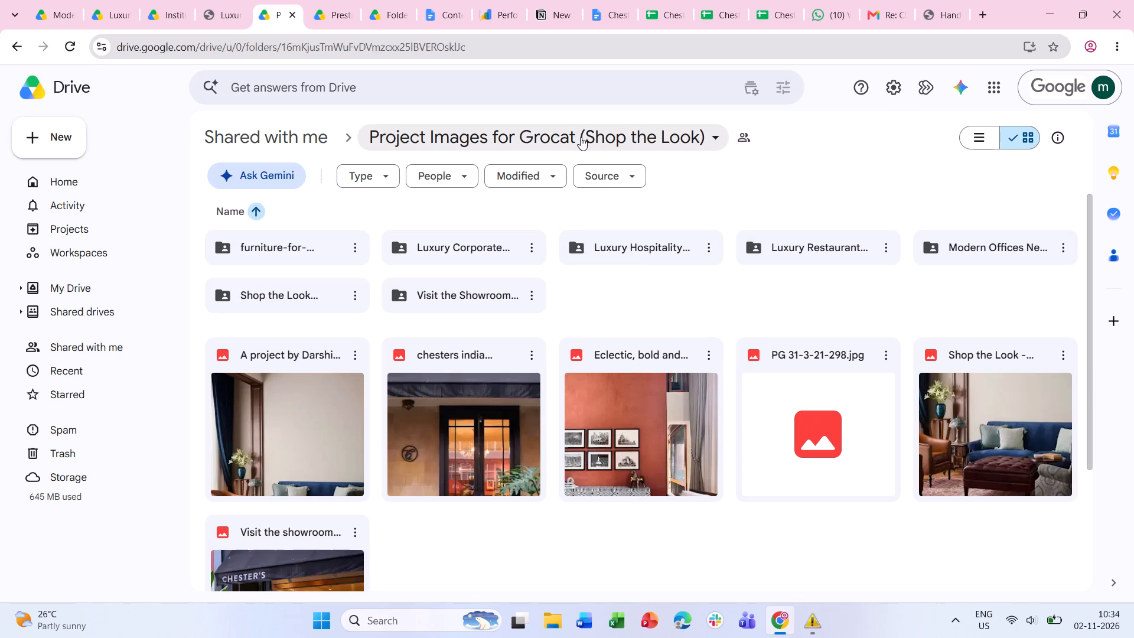
# Switch to the open draft luxury-corporate-office-furniture.html webpage to view it.
pyautogui.click(234, 0)
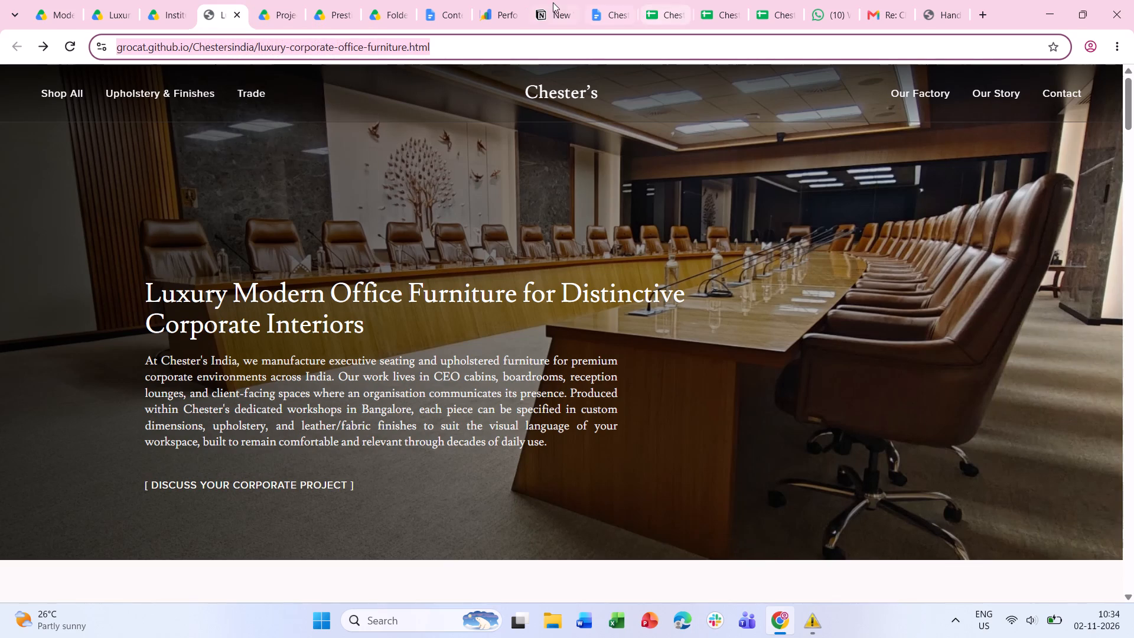
# Open the luxury-hospitality-furniture.html link from the Notion page and examine the webpage's sections and images.
pyautogui.click(552, 2)
pyautogui.scroll(-9, 797, 334)
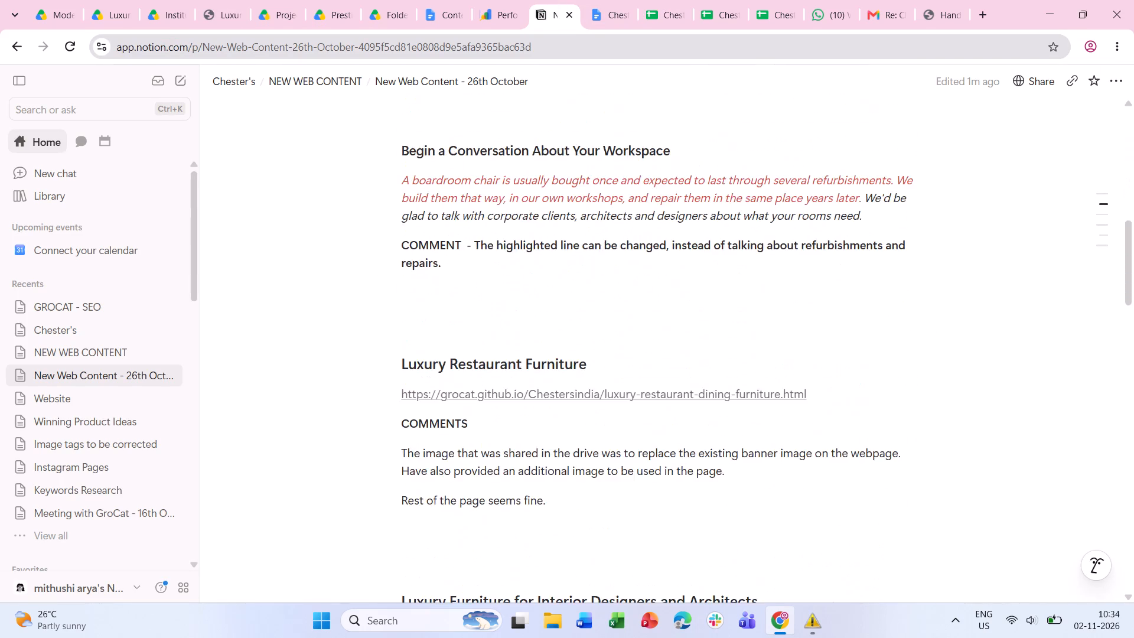
pyautogui.scroll(-6, 793, 329)
pyautogui.scroll(-5, 700, 208)
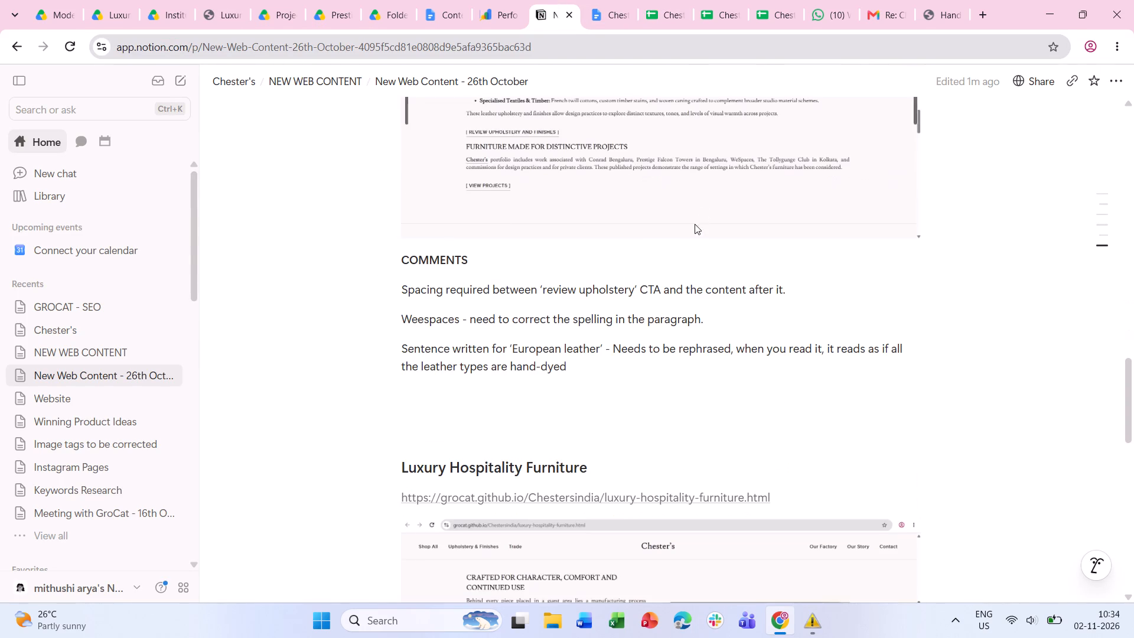
pyautogui.scroll(-3, 694, 239)
pyautogui.click(657, 272)
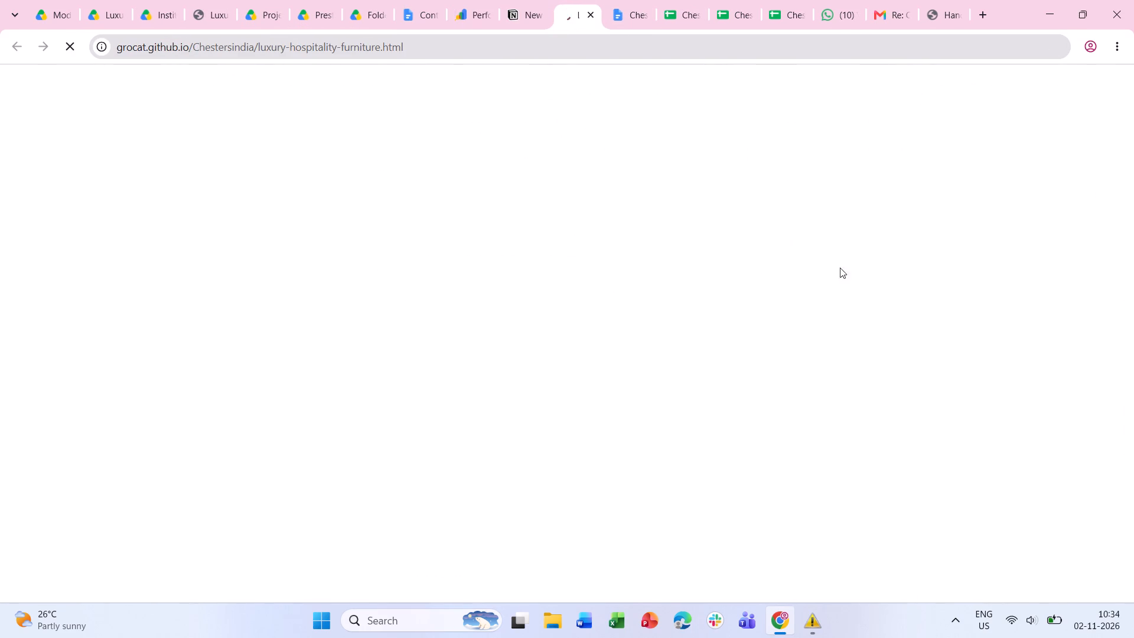
pyautogui.scroll(-3, 889, 277)
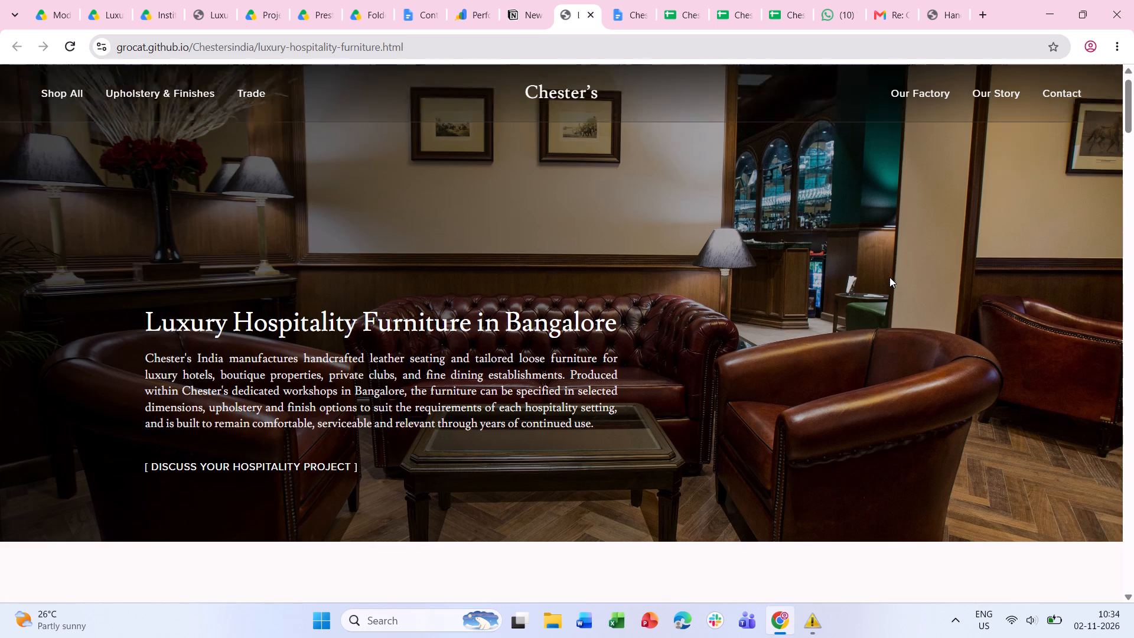
pyautogui.scroll(-15, 889, 277)
pyautogui.scroll(-6, 888, 276)
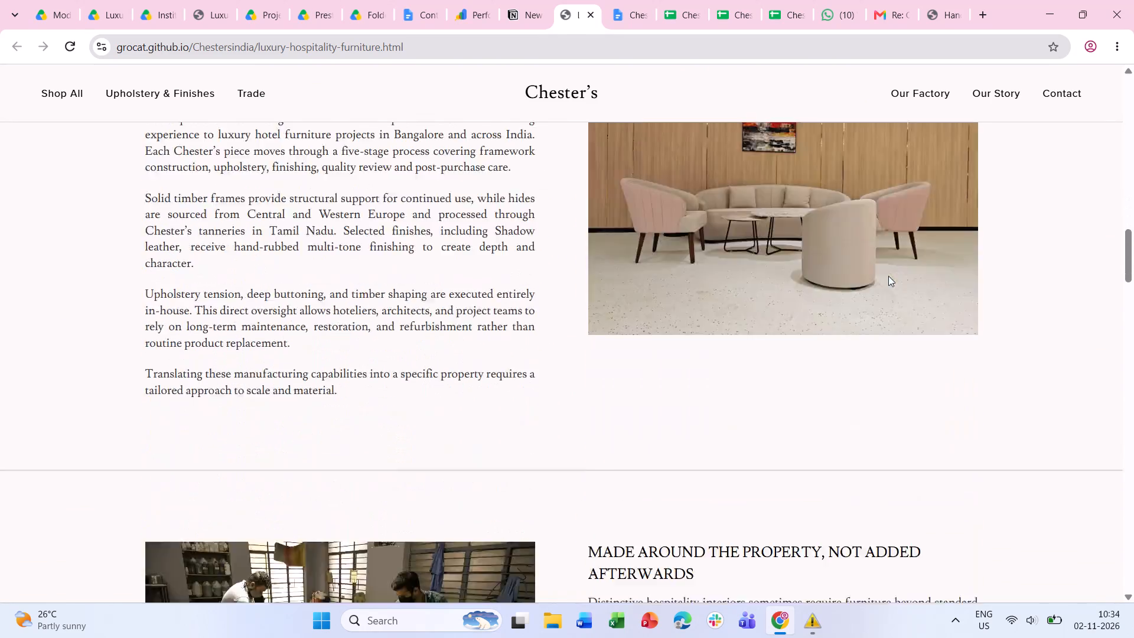
pyautogui.scroll(-14, 888, 275)
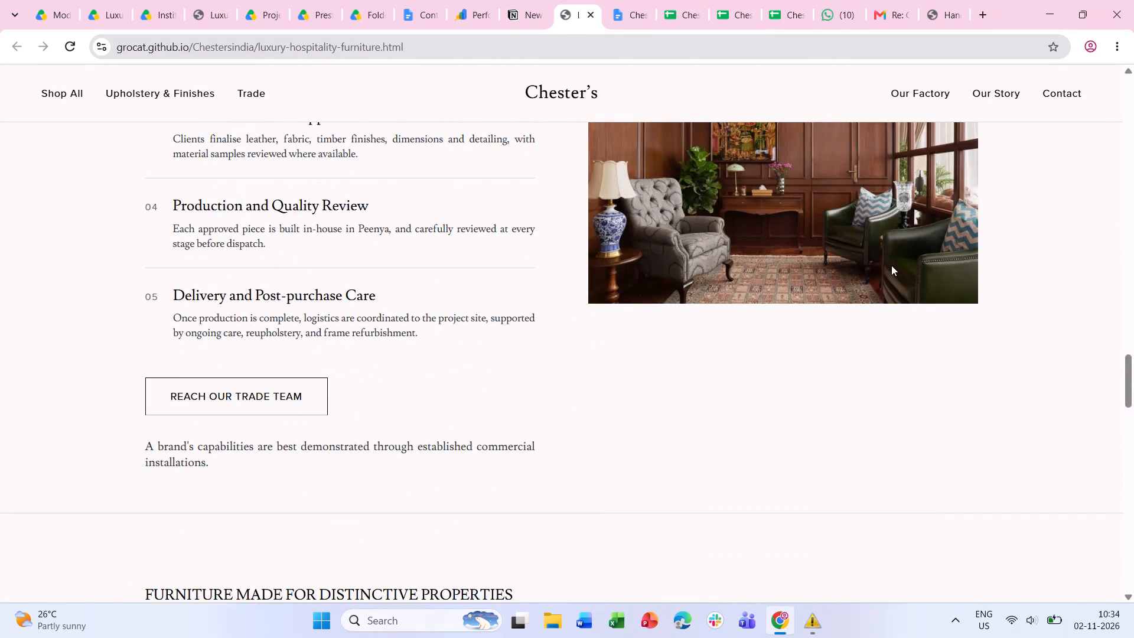
pyautogui.scroll(-5, 891, 265)
pyautogui.scroll(15, 892, 265)
pyautogui.scroll(7, 892, 265)
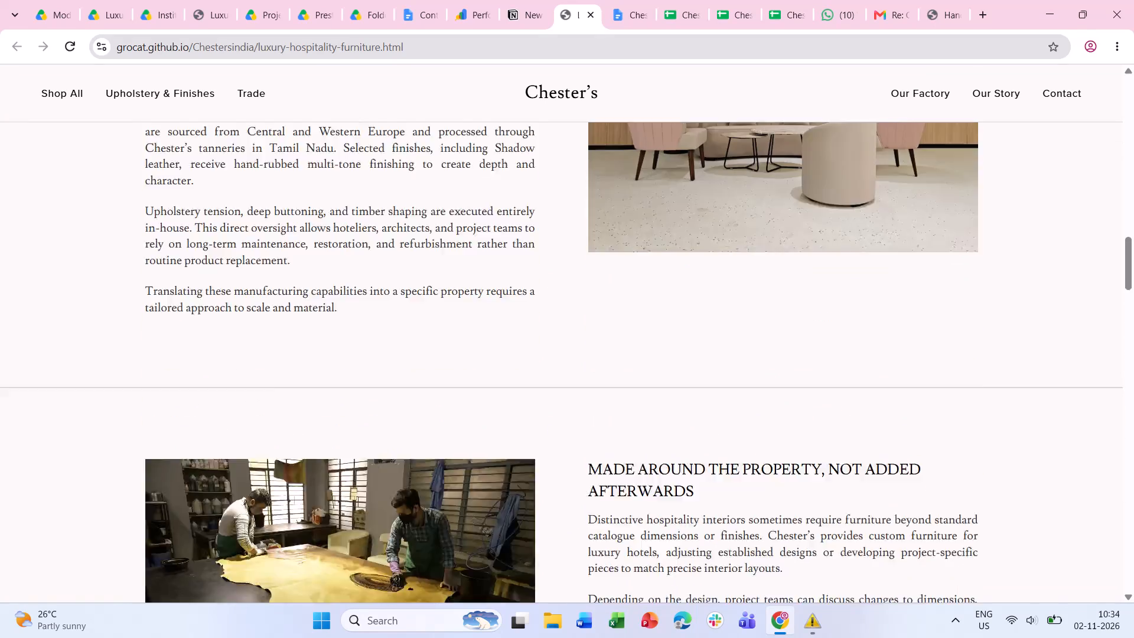
pyautogui.scroll(4, 892, 265)
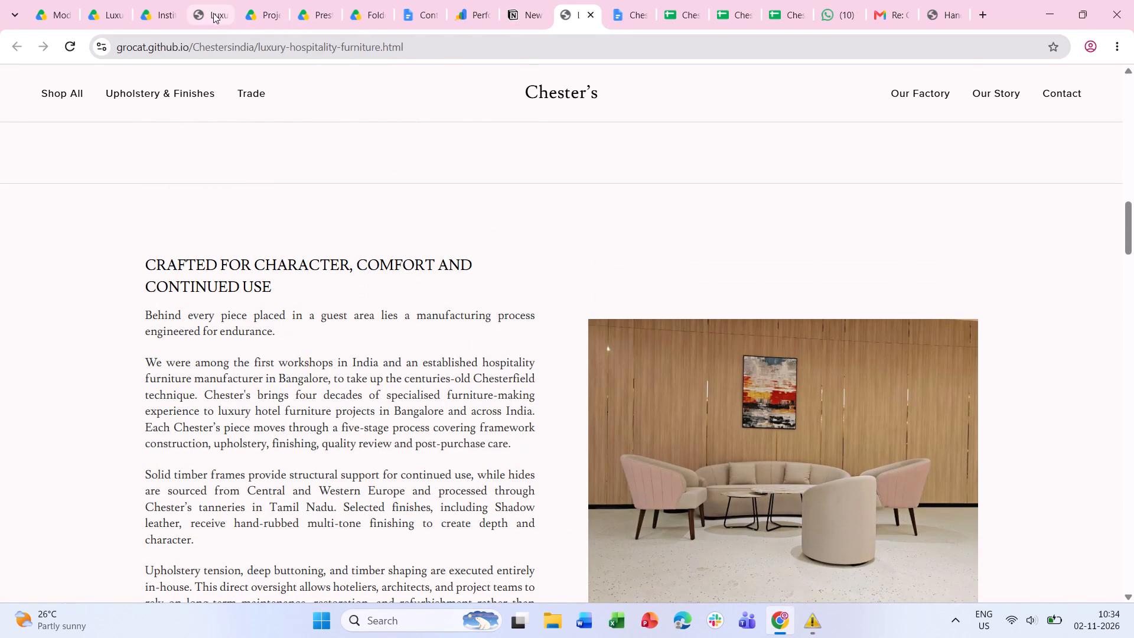
# Copy the Luxury Hospitality Furniture folder's share link from Google Drive and add it in Notion below the "Image to be replaced" comment.
pyautogui.click(213, 13)
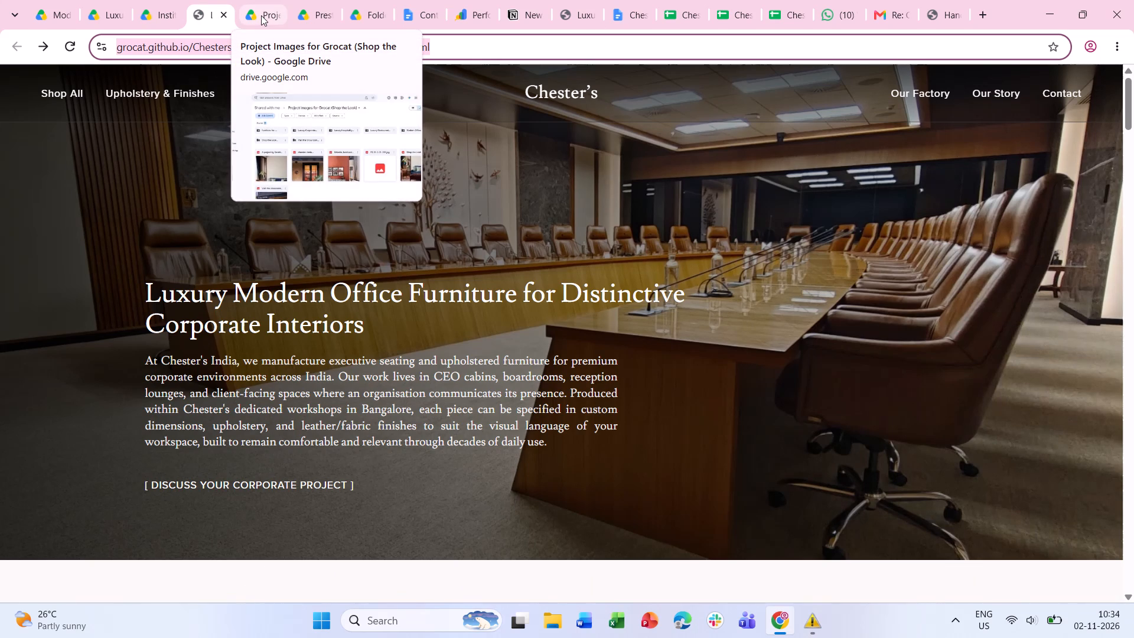
pyautogui.click(261, 15)
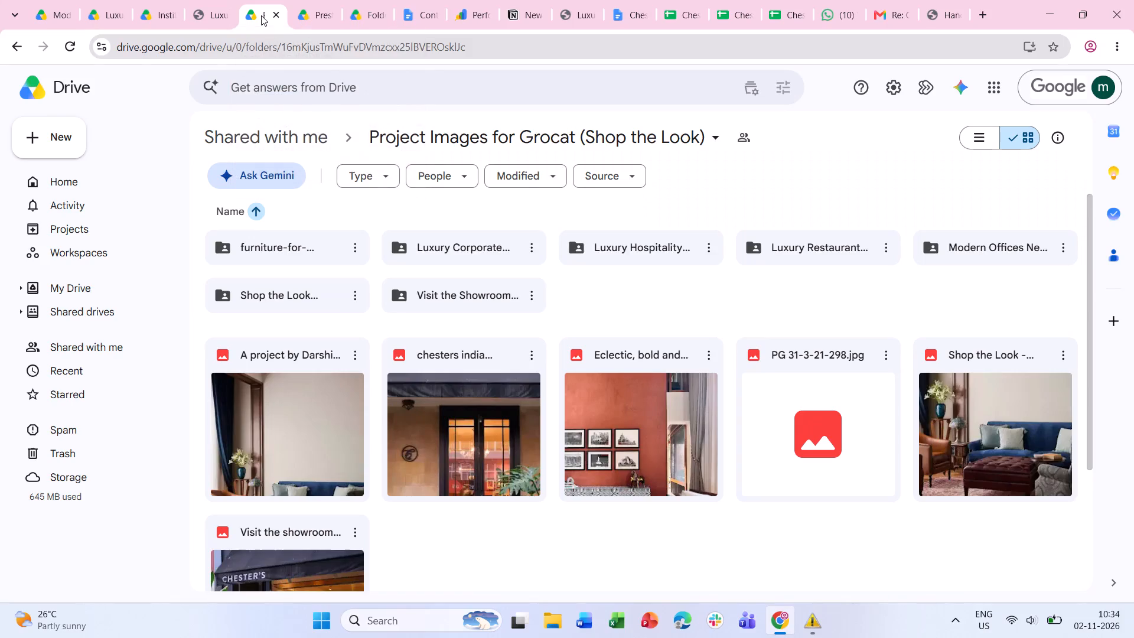
pyautogui.doubleClick(647, 258)
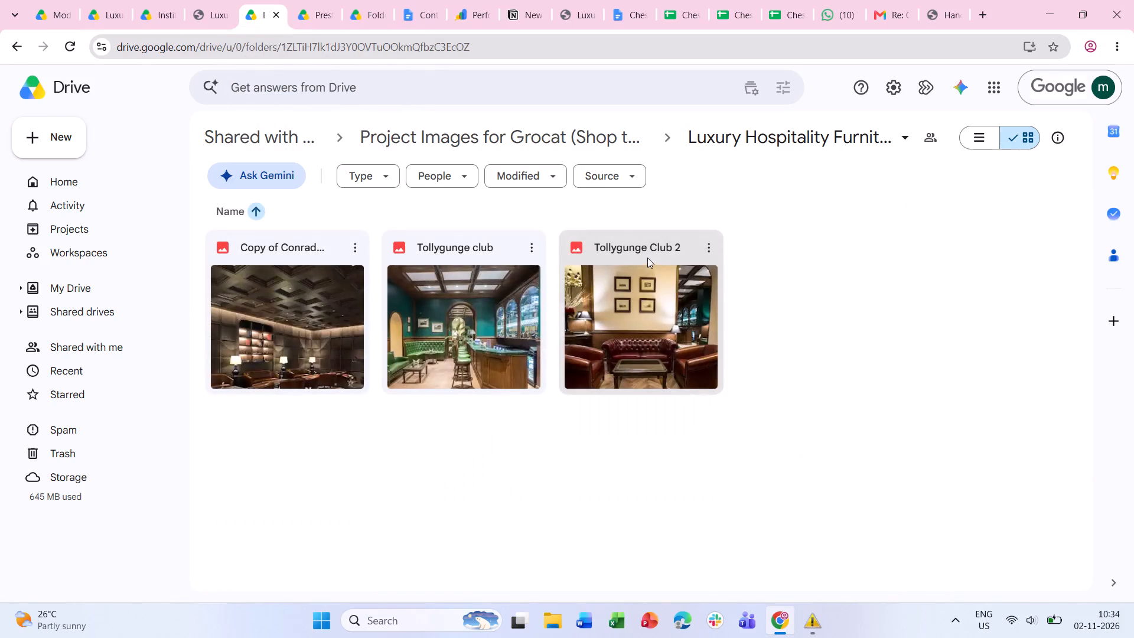
pyautogui.click(926, 144)
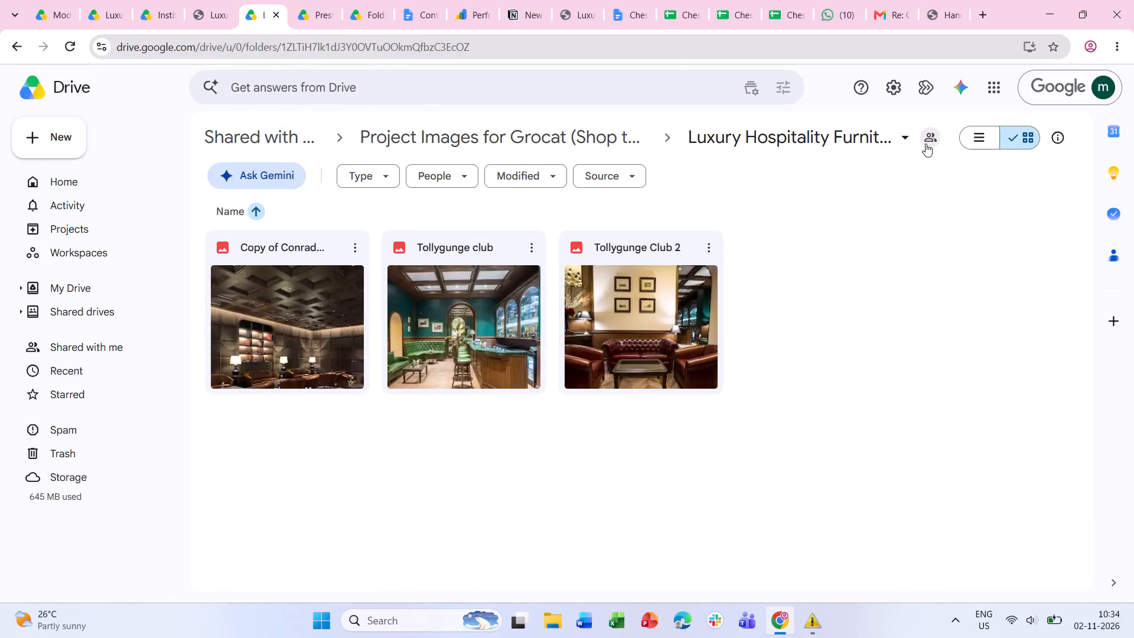
pyautogui.click(900, 143)
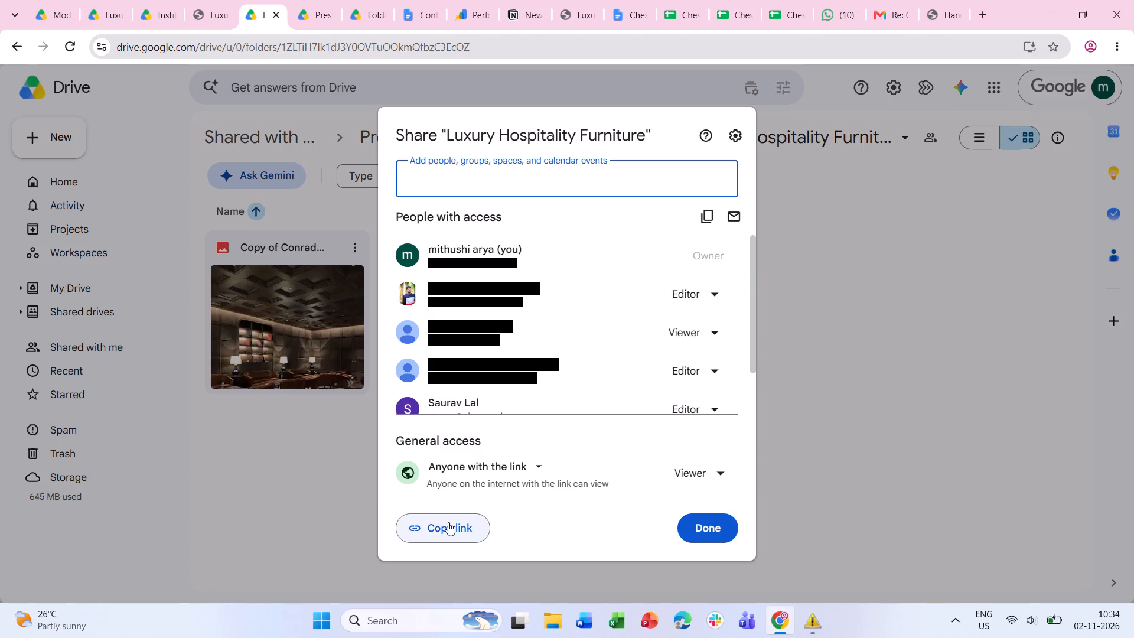
pyautogui.click(448, 522)
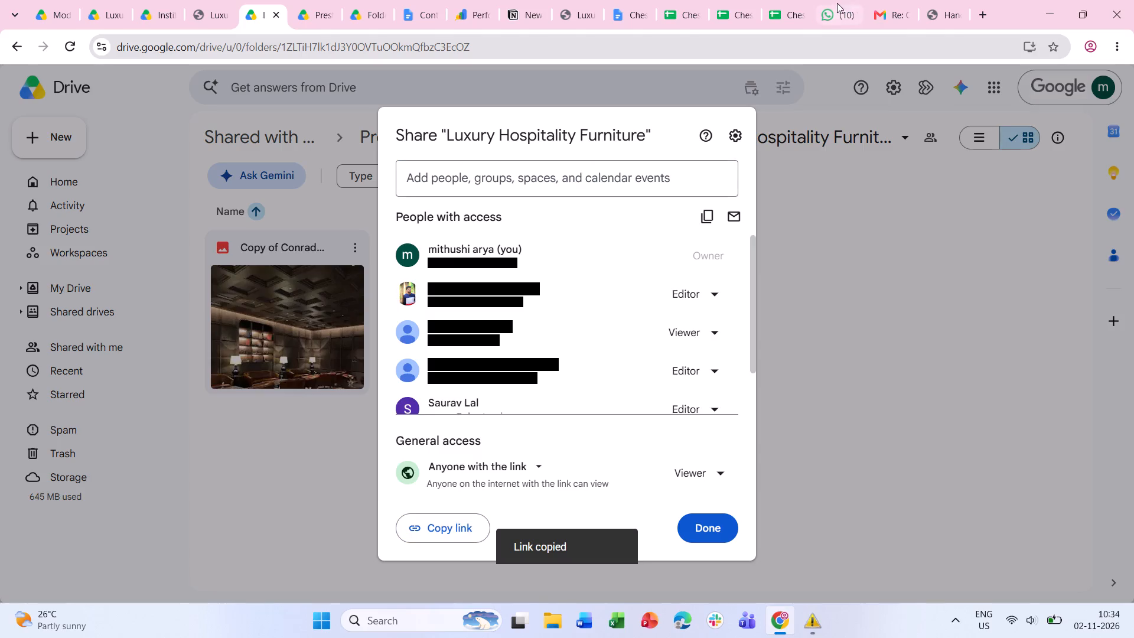
pyautogui.click(526, 0)
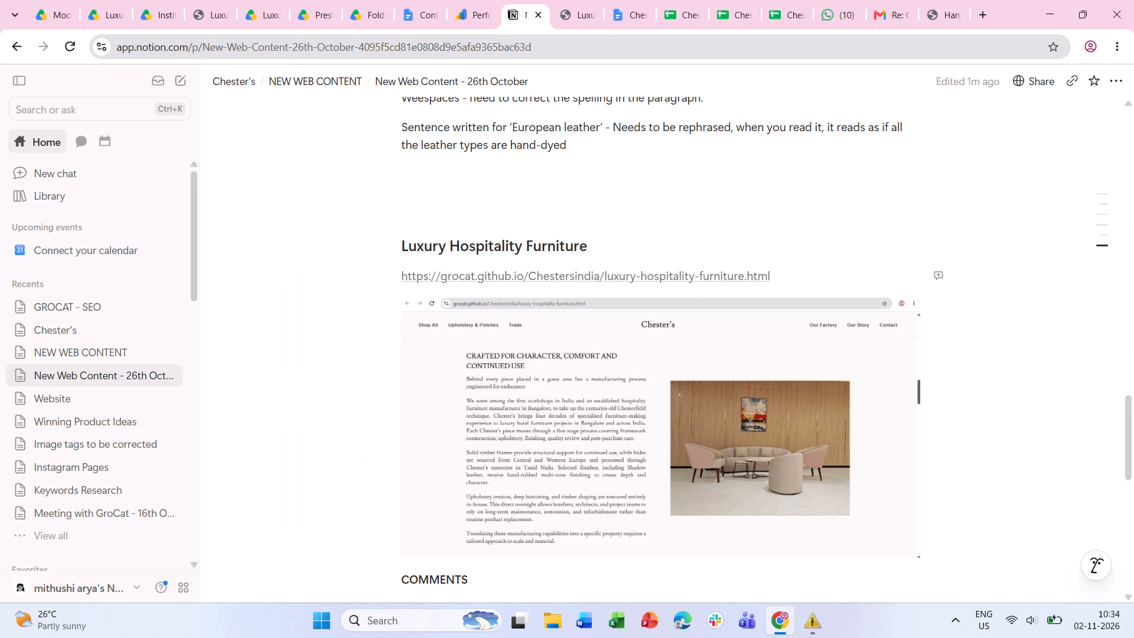
pyautogui.scroll(-4, 954, 368)
pyautogui.click(750, 378)
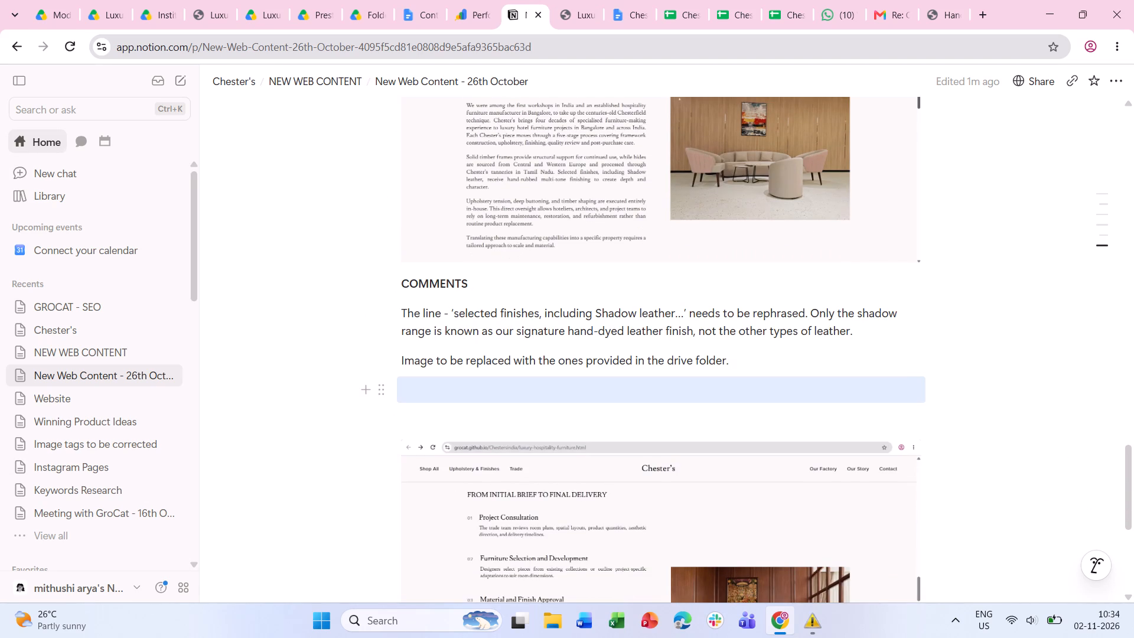
pyautogui.click(754, 380)
pyautogui.hotkey('ctrl', 'v')
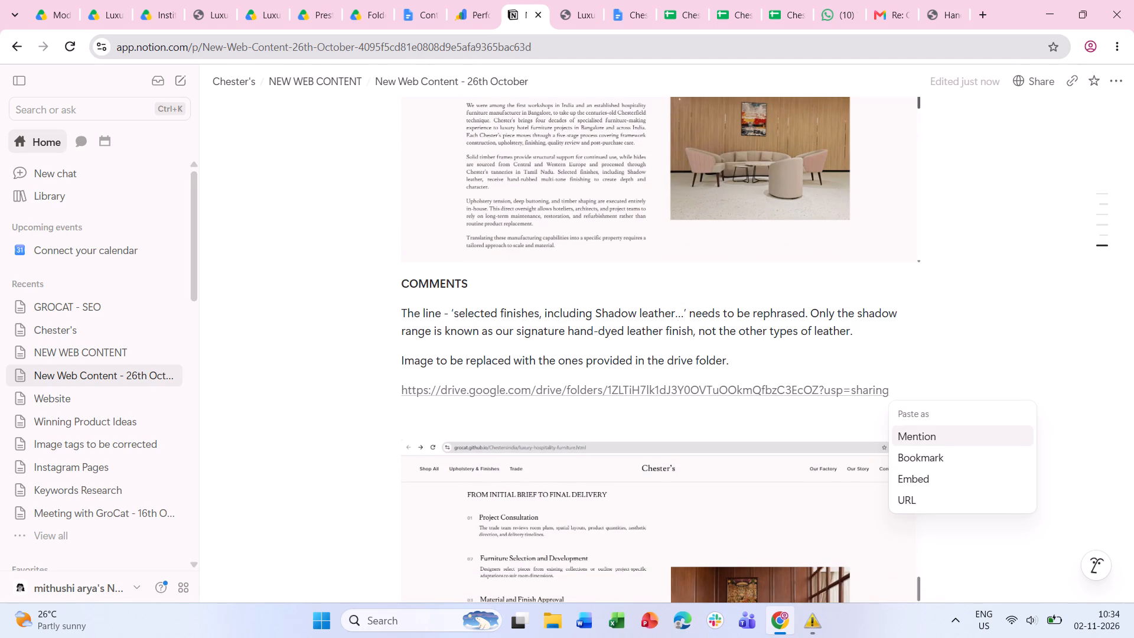
pyautogui.click(1044, 382)
# Copy the Luxury Restaurant Furniture folder's share link from Google Drive and add it in Notion below "Rest of the page seems fine.".
pyautogui.scroll(-3, 1050, 388)
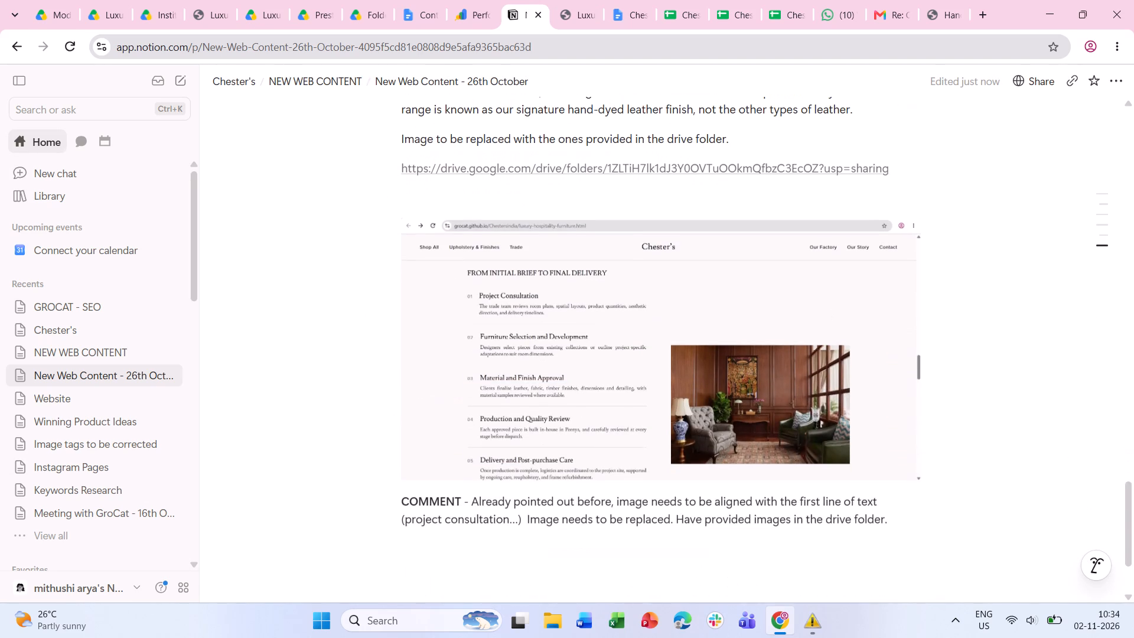
pyautogui.scroll(-2, 1050, 388)
pyautogui.scroll(14, 1051, 388)
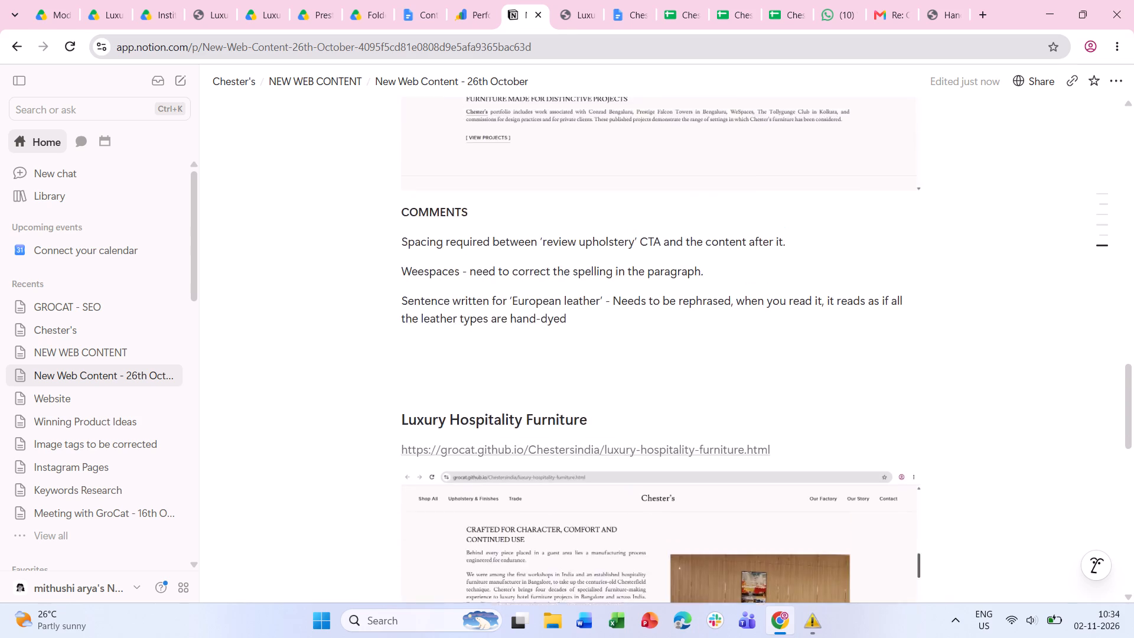
pyautogui.scroll(-2, 1052, 389)
pyautogui.scroll(2, 1053, 389)
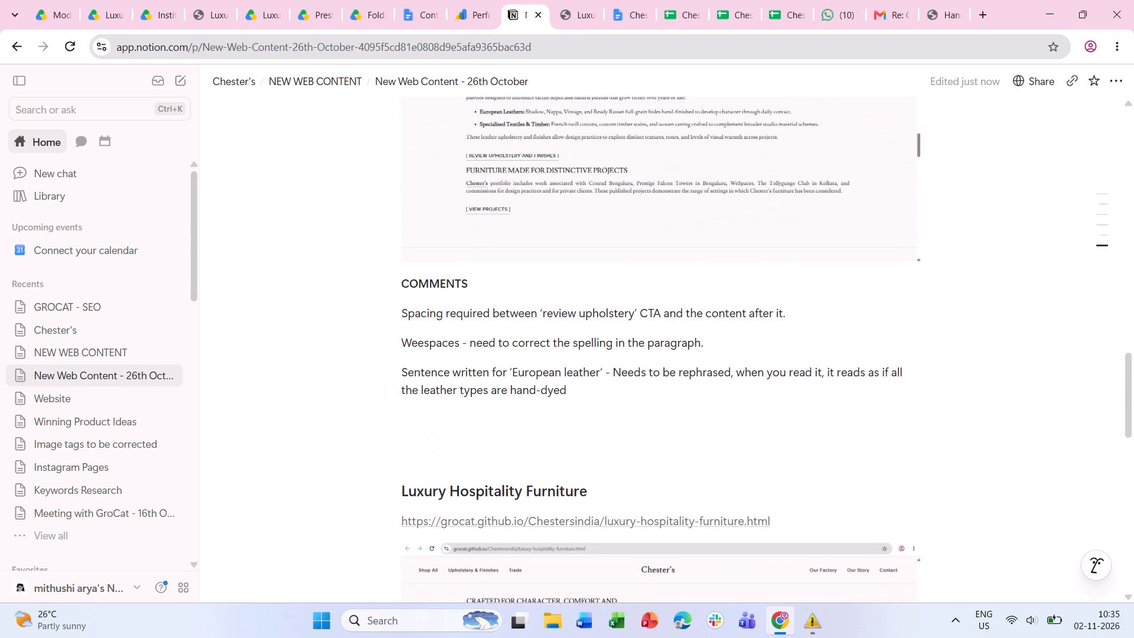
pyautogui.scroll(5, 1053, 389)
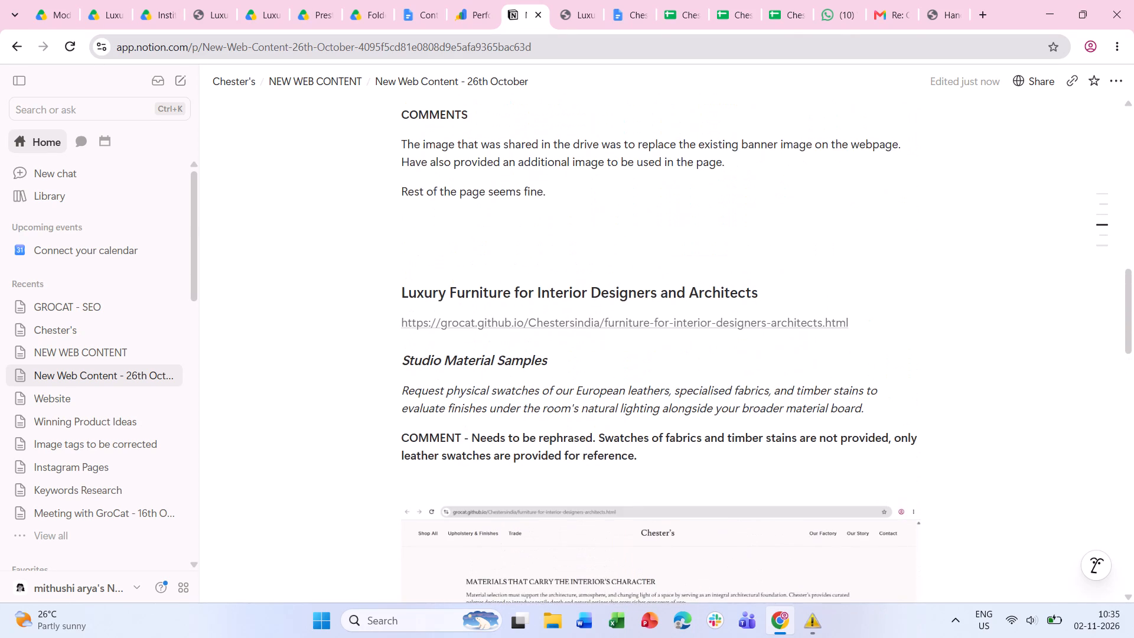
pyautogui.scroll(3, 1053, 389)
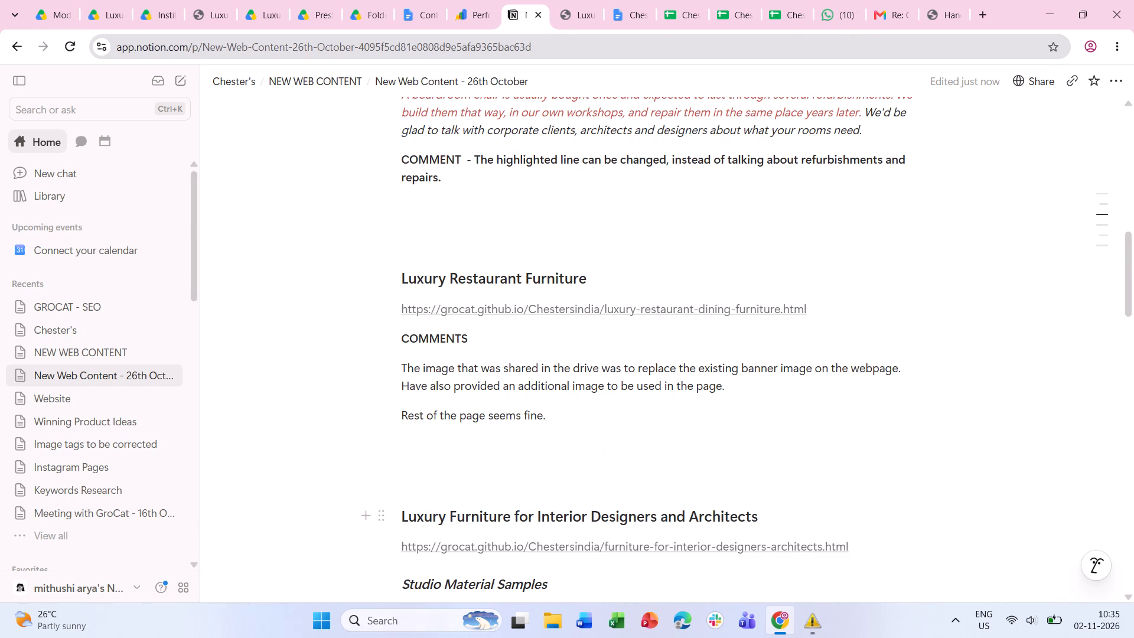
pyautogui.click(483, 446)
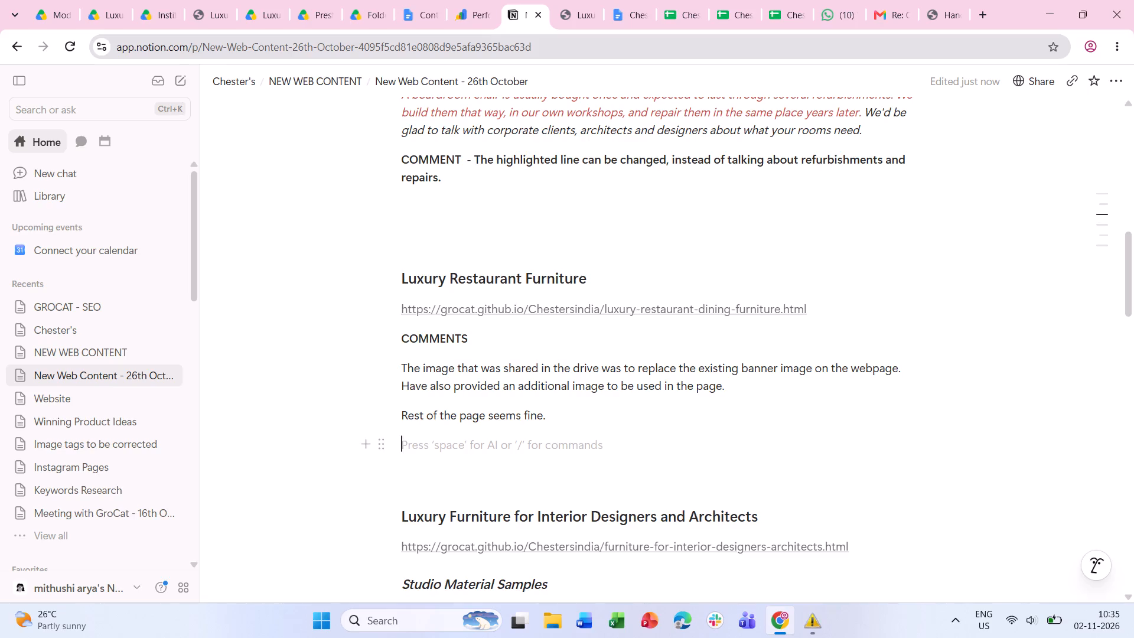
pyautogui.click(258, 0)
pyautogui.click(846, 174)
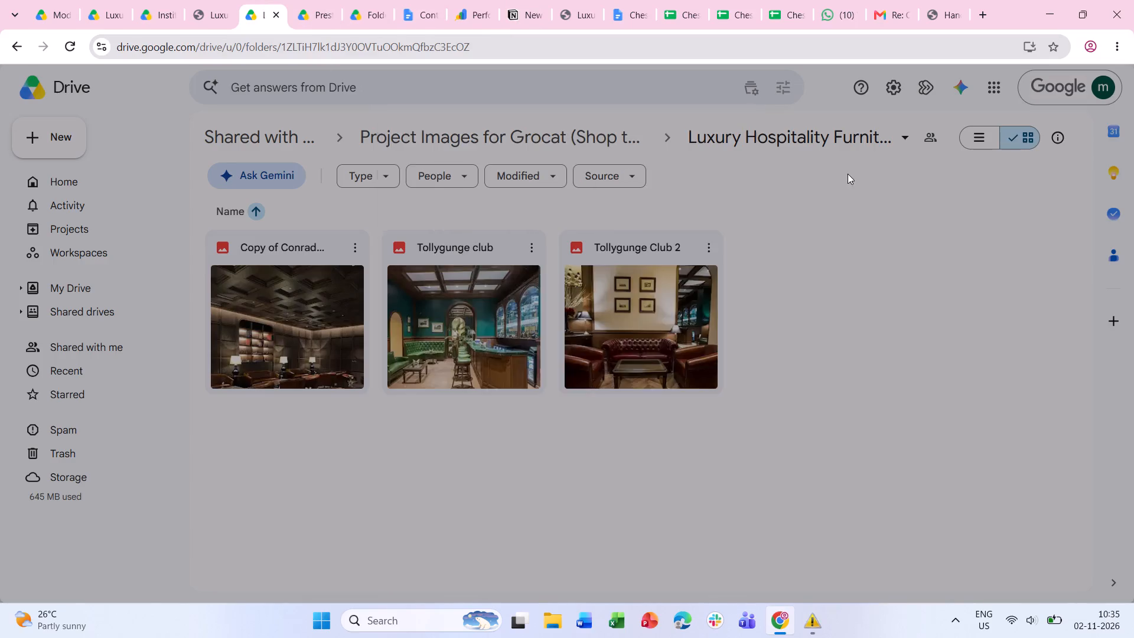
pyautogui.click(557, 142)
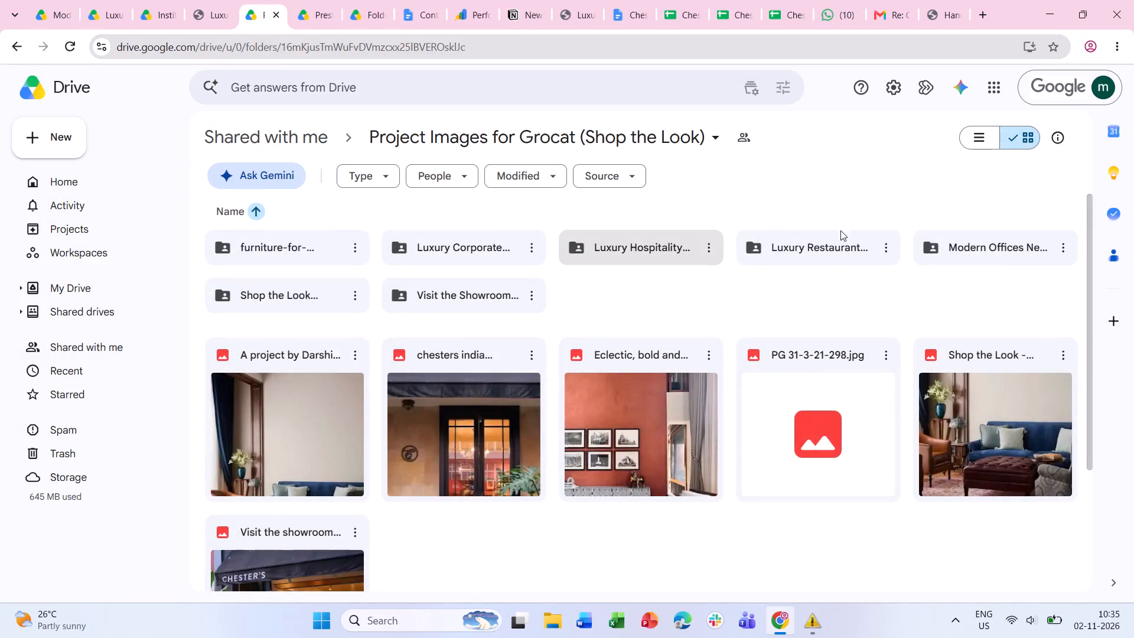
pyautogui.doubleClick(804, 235)
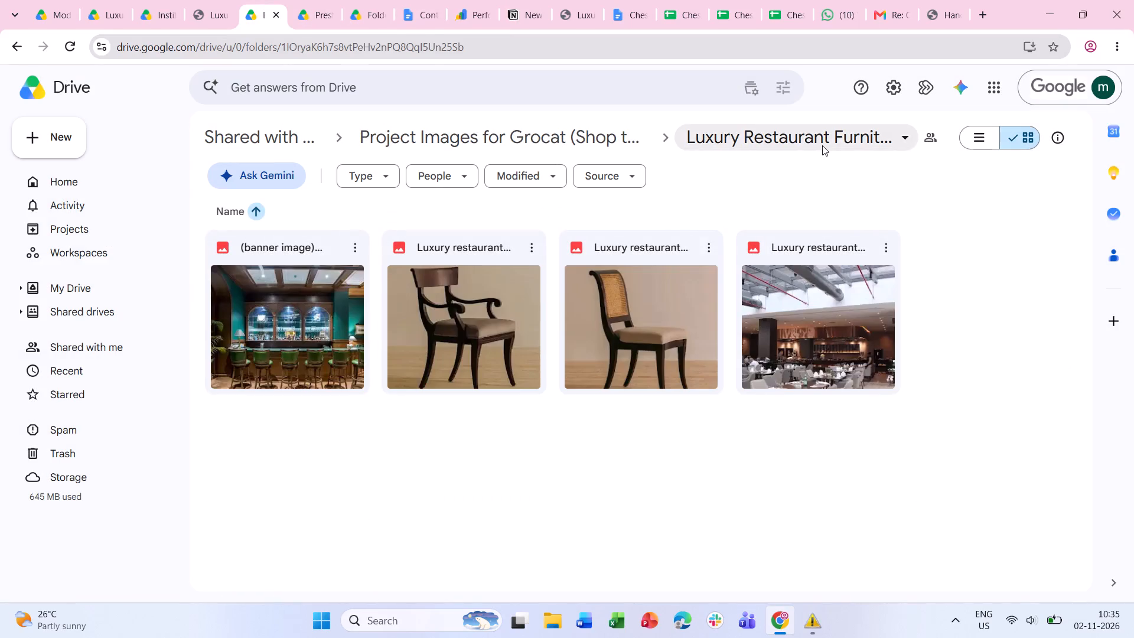
pyautogui.click(822, 145)
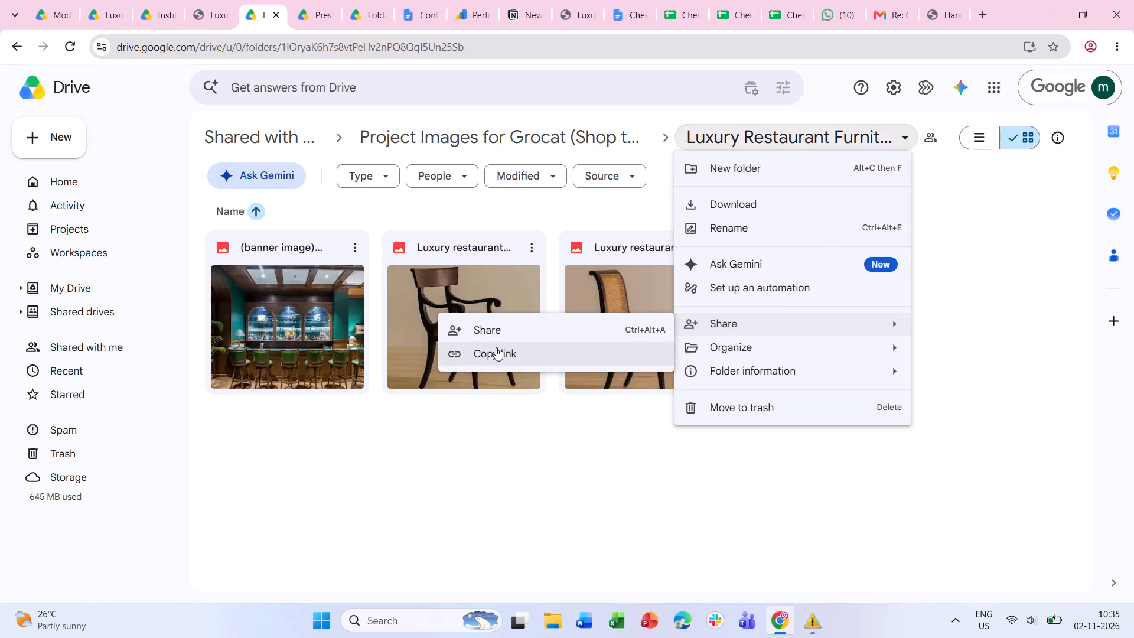
pyautogui.click(494, 333)
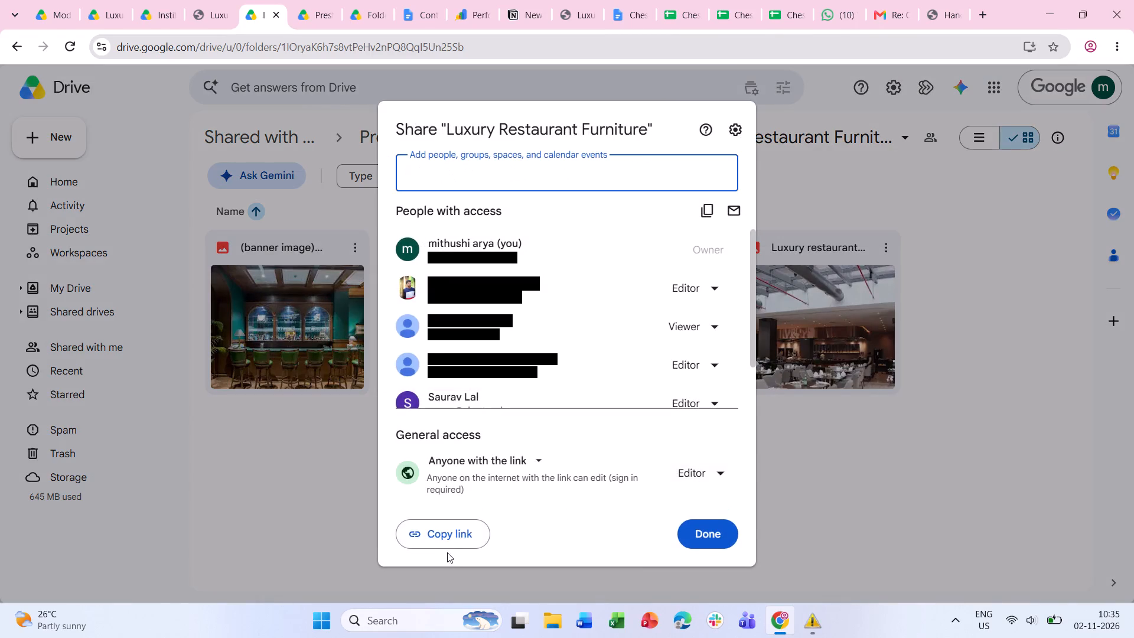
pyautogui.click(450, 541)
pyautogui.click(869, 459)
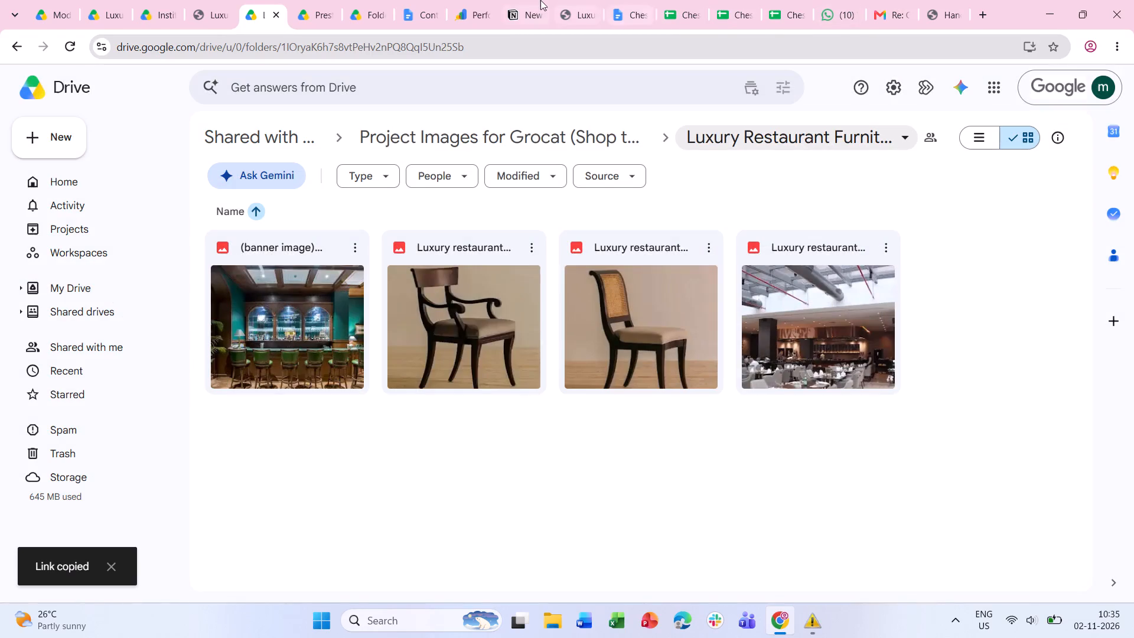
pyautogui.click(540, 0)
pyautogui.hotkey('ctrl', 'v')
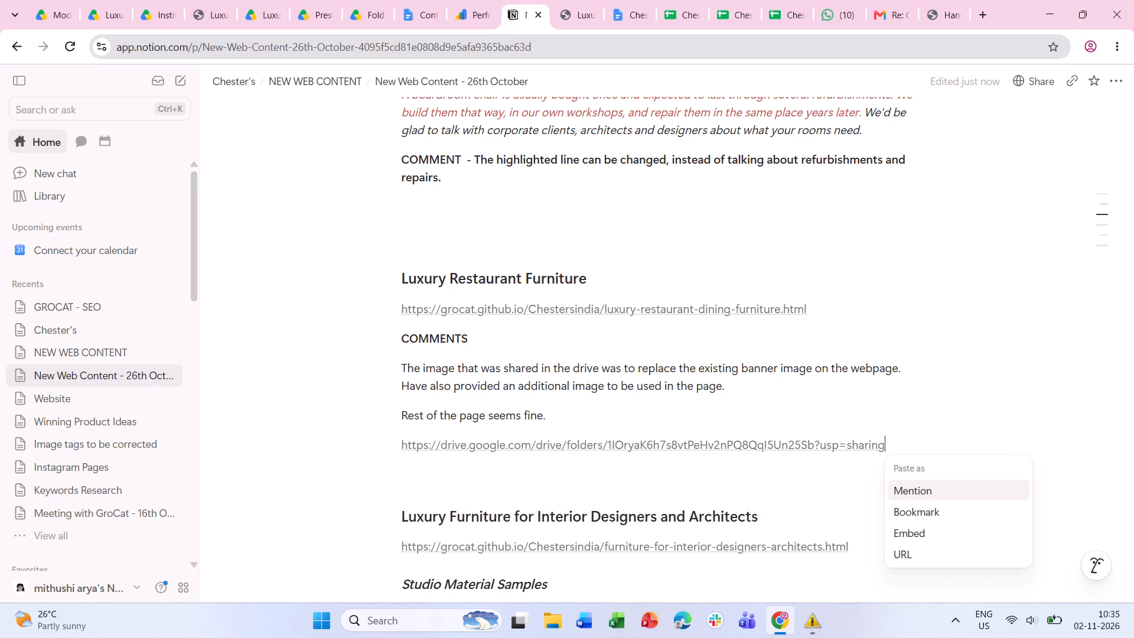
pyautogui.scroll(3, 804, 333)
pyautogui.click(856, 300)
# Review the Luxury Corporate Office Furniture feedback, from the page title to the Begin a Conversation About Your Workspace comment.
pyautogui.scroll(4, 908, 325)
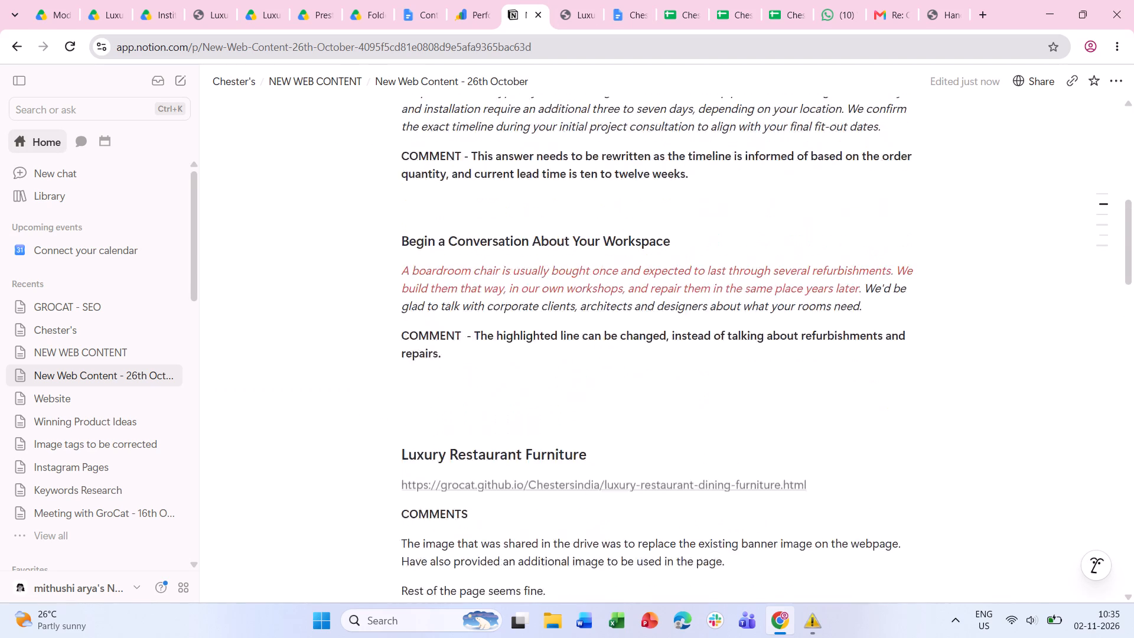
pyautogui.scroll(5, 905, 328)
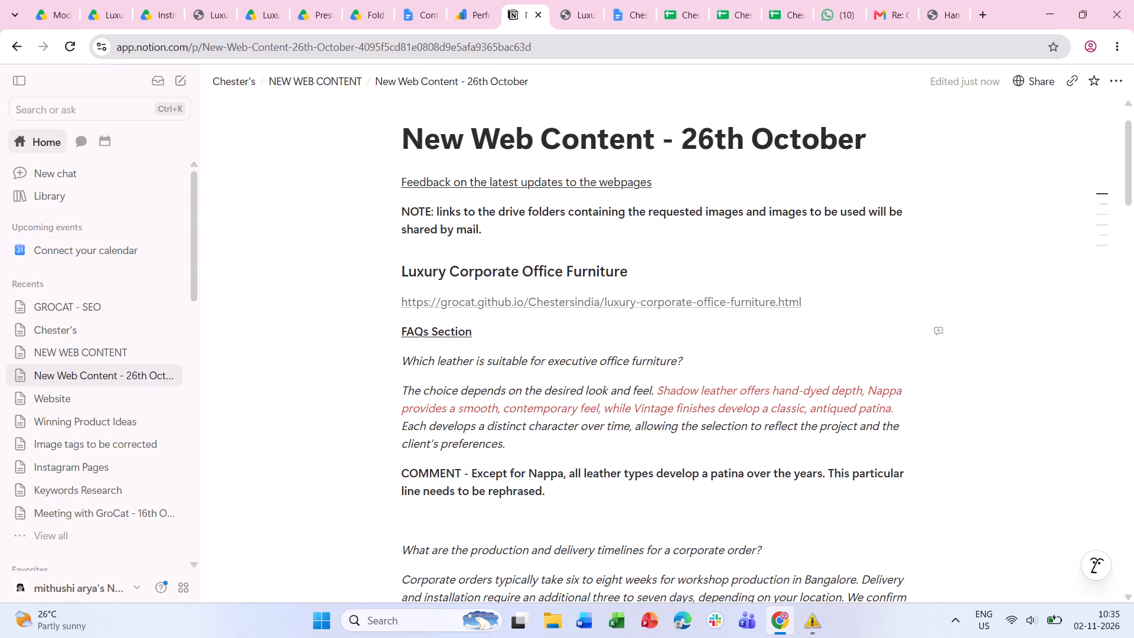
pyautogui.scroll(-6, 662, 463)
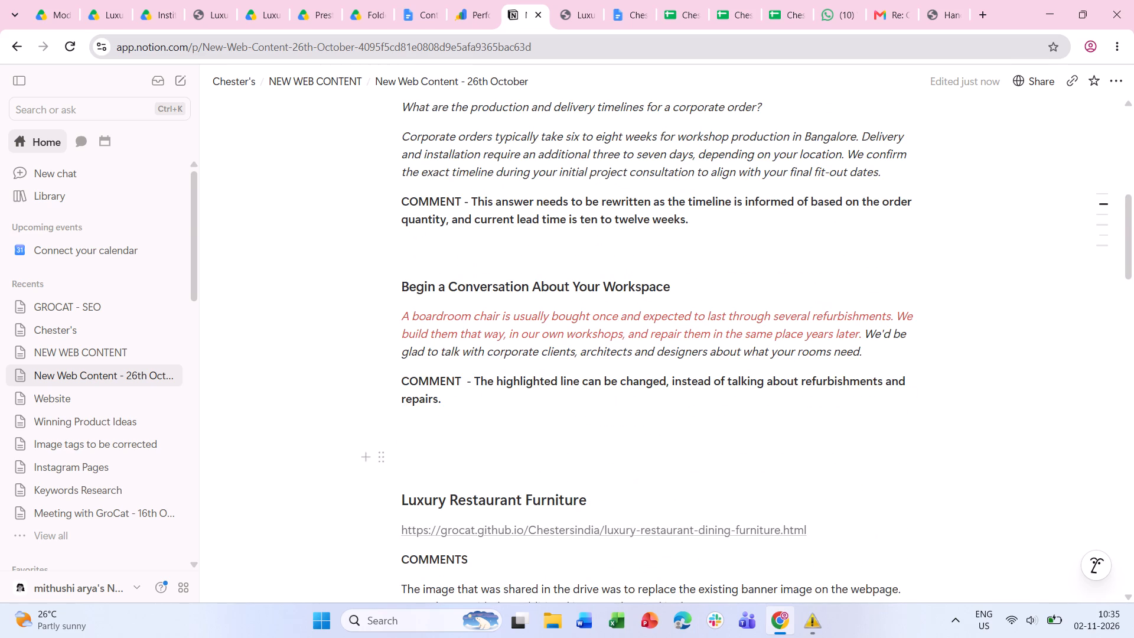
pyautogui.scroll(3, 888, 327)
pyautogui.scroll(-4, 888, 327)
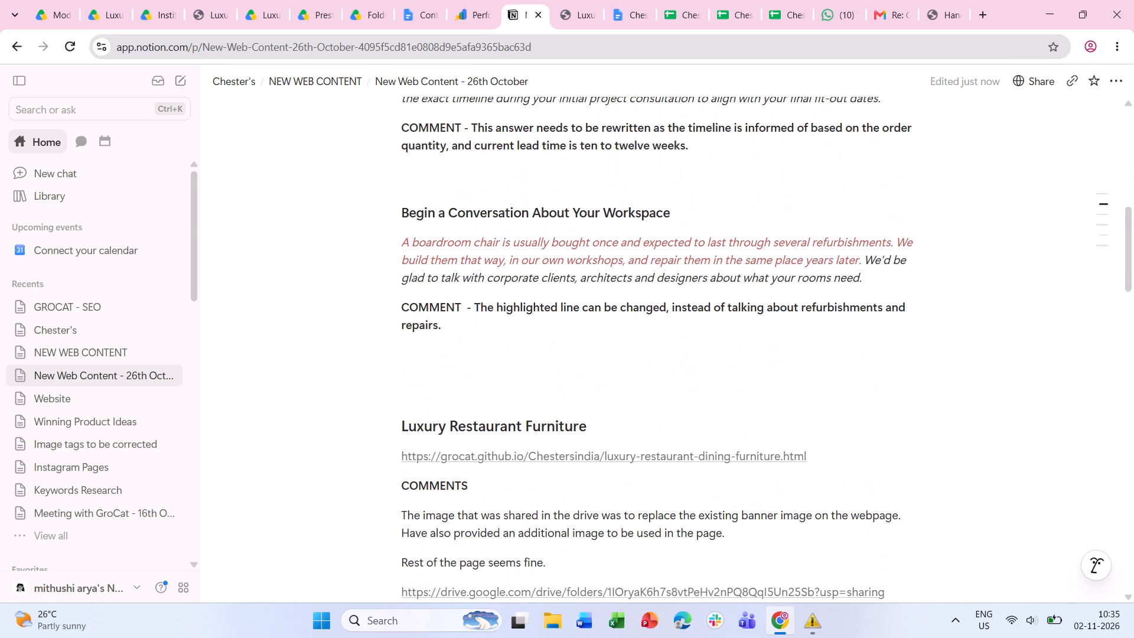
# Add two blank lines above the Luxury Restaurant Furniture heading to separate it from the corporate furniture feedback.
pyautogui.click(461, 374)
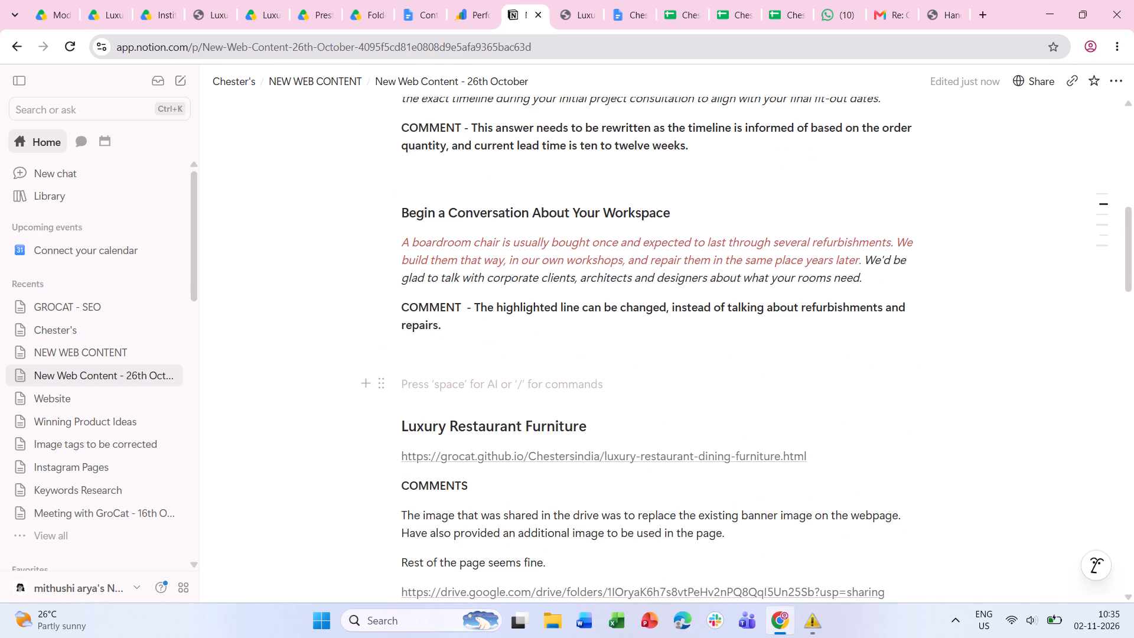
pyautogui.click(416, 372)
pyautogui.click(429, 379)
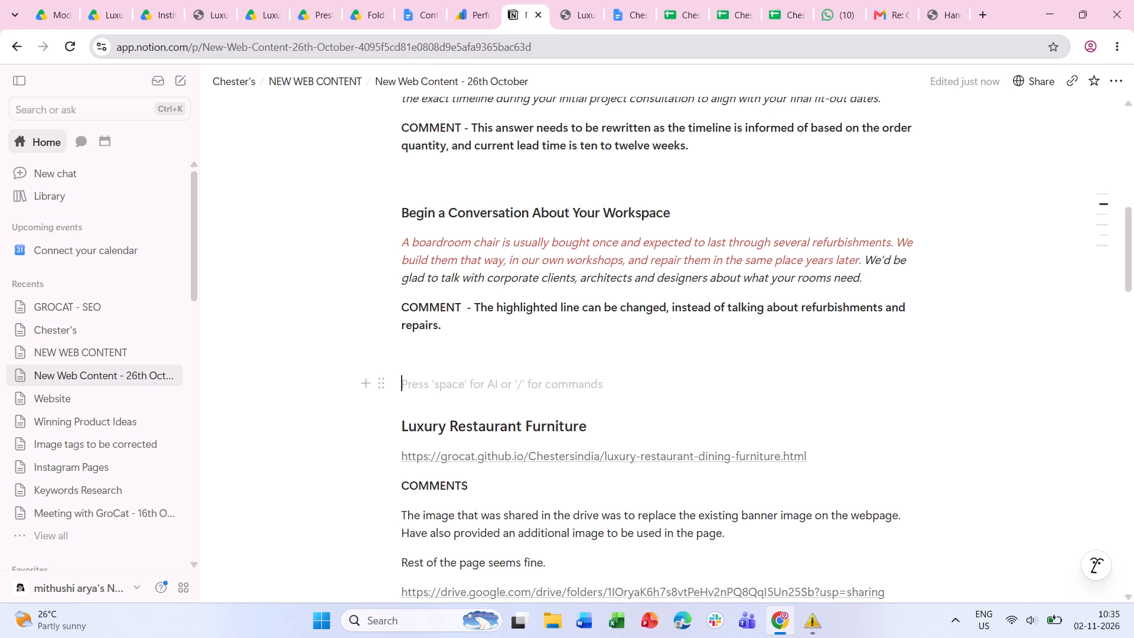
pyautogui.press('Return')
pyautogui.press('Return')
pyautogui.click(416, 386)
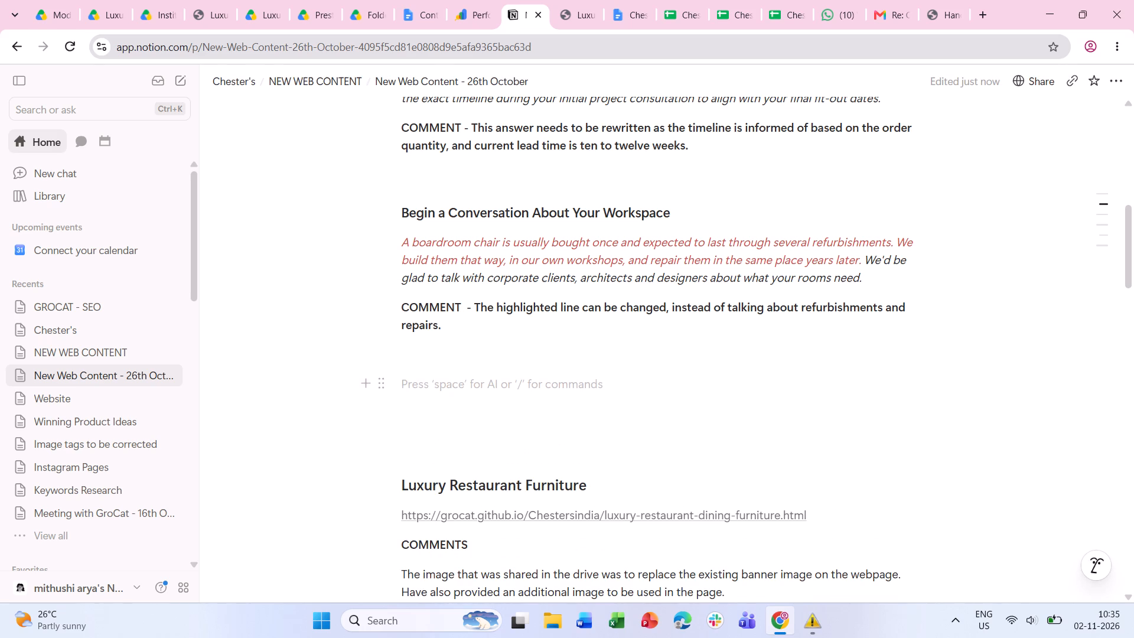
# Review the spacing, comments and links across all sections of the page, down to the last Luxury Hospitality Furniture comment.
pyautogui.scroll(2, 835, 343)
pyautogui.scroll(4, 900, 367)
pyautogui.scroll(2, 977, 415)
pyautogui.scroll(-11, 1063, 474)
pyautogui.scroll(-6, 942, 421)
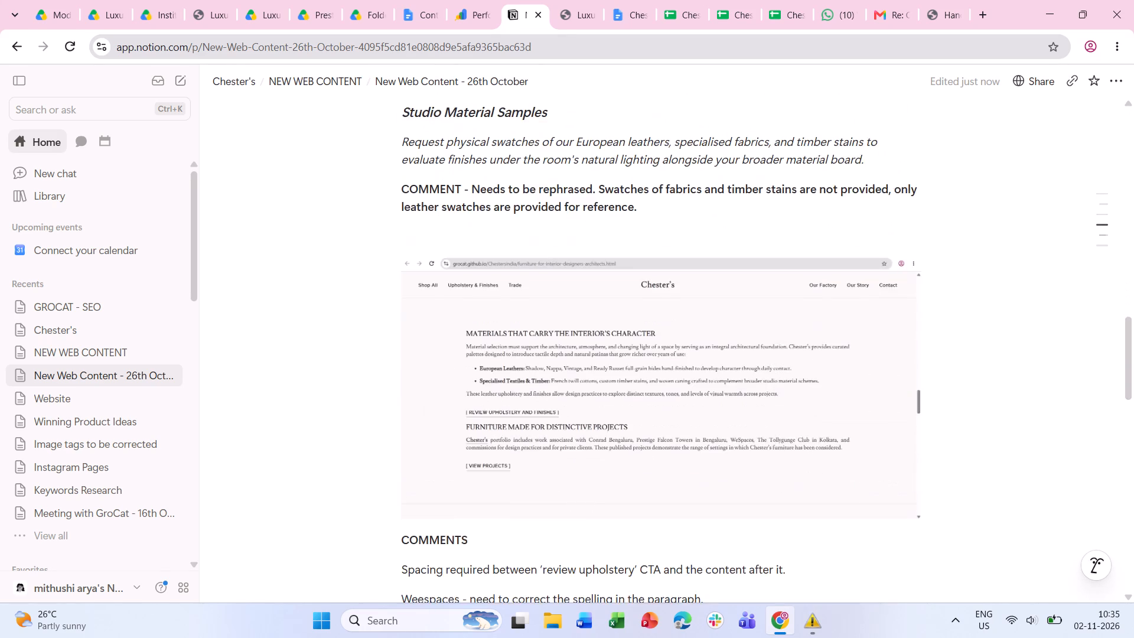
pyautogui.scroll(-14, 941, 421)
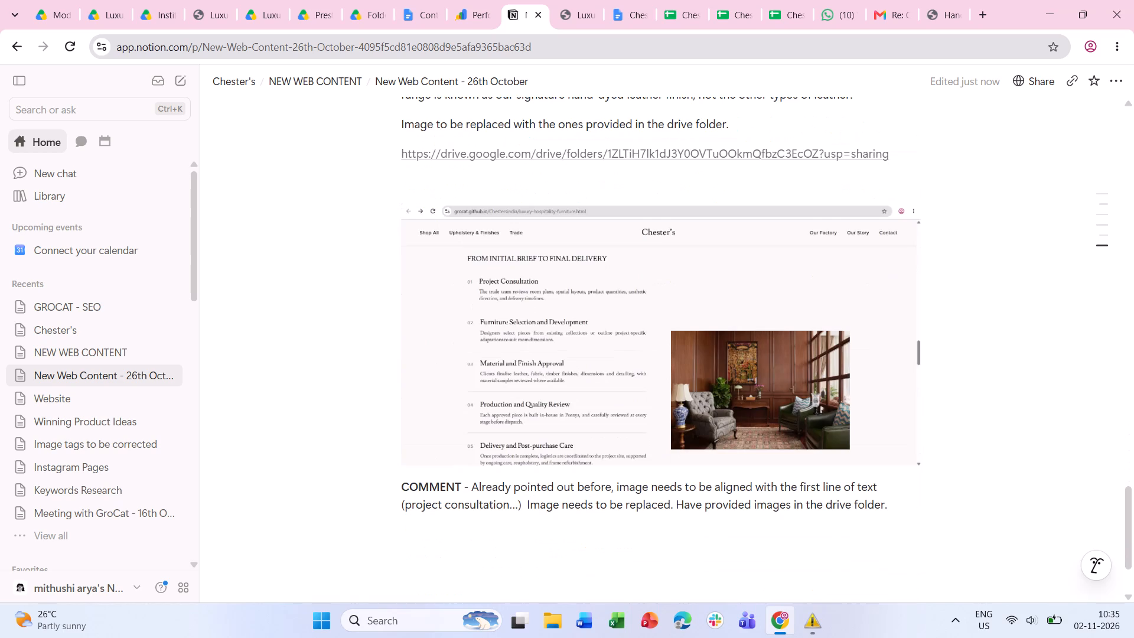
pyautogui.scroll(9, 939, 422)
pyautogui.scroll(-6, 939, 422)
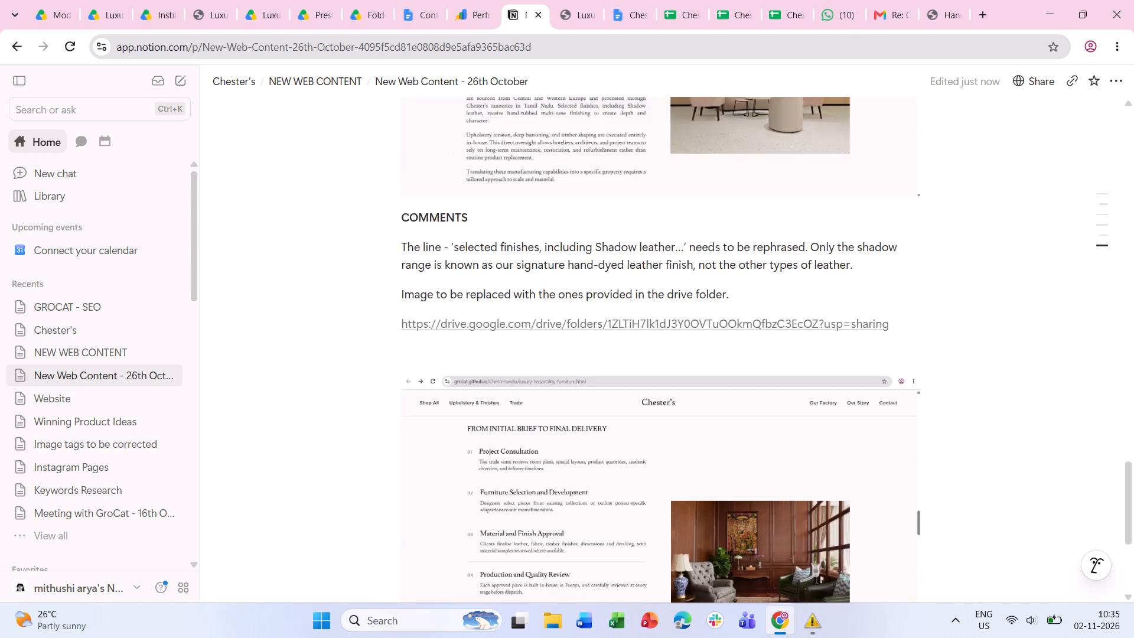
pyautogui.scroll(-11, 939, 422)
pyautogui.scroll(10, 937, 421)
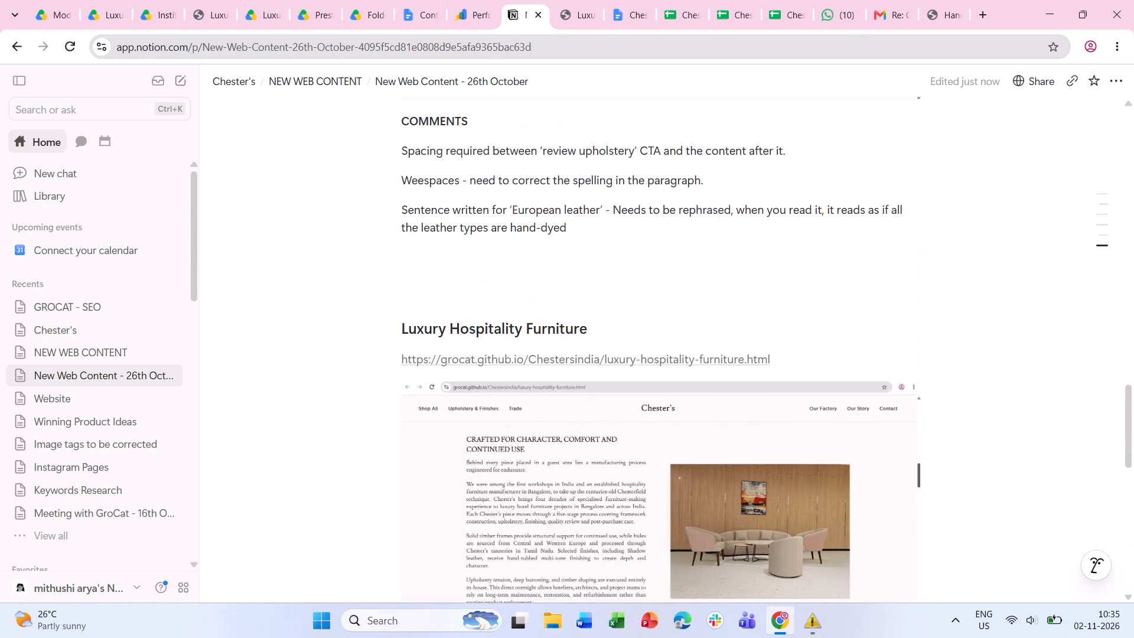
pyautogui.scroll(16, 938, 419)
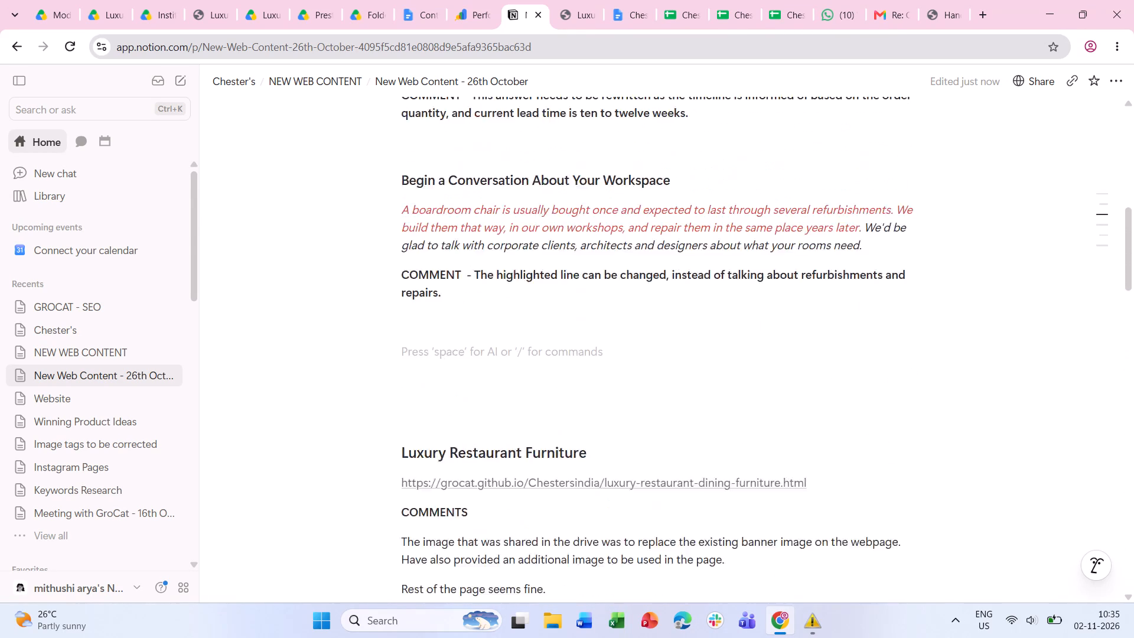
# Add two blank lines above the Luxury Furniture for Interior Designers and Architects heading, below the restaurant Drive link.
pyautogui.scroll(-6, 937, 418)
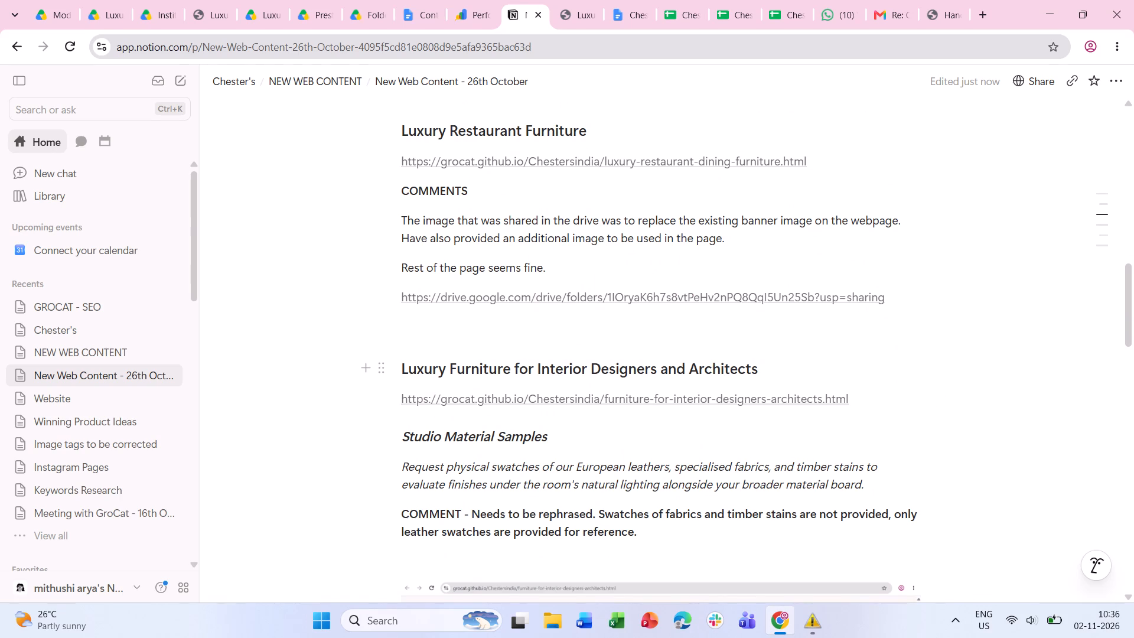
pyautogui.click(482, 343)
pyautogui.click(506, 324)
pyautogui.press('Return')
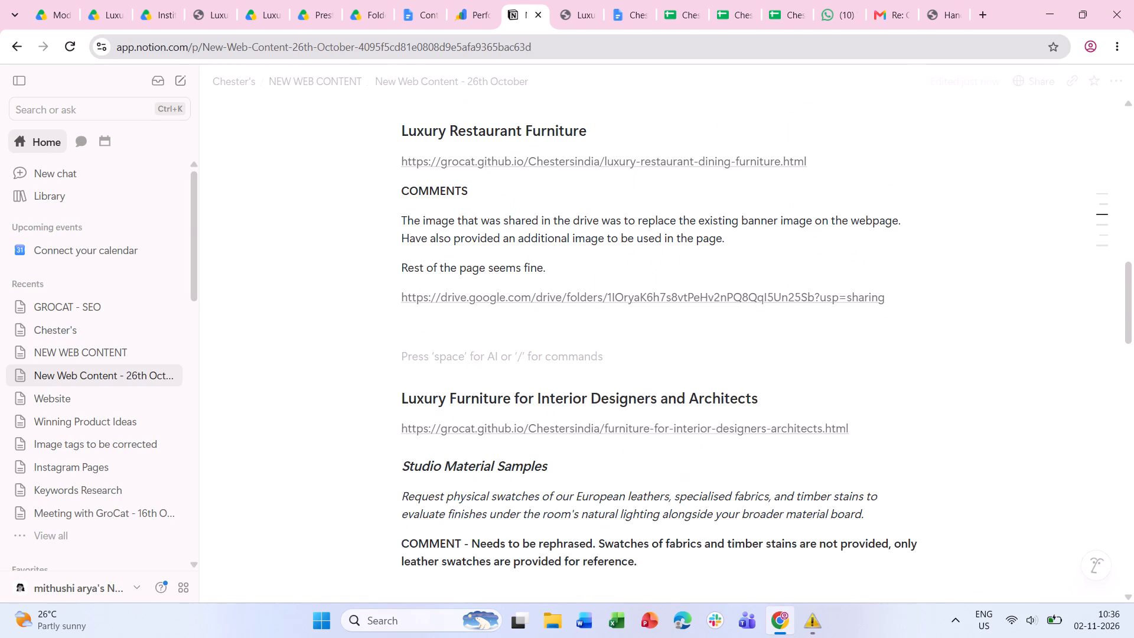
pyautogui.press('Return')
pyautogui.click(927, 328)
# Reread the feedback from the page title through the corporate office furniture comments to the Luxury Restaurant Furniture section.
pyautogui.scroll(4, 946, 339)
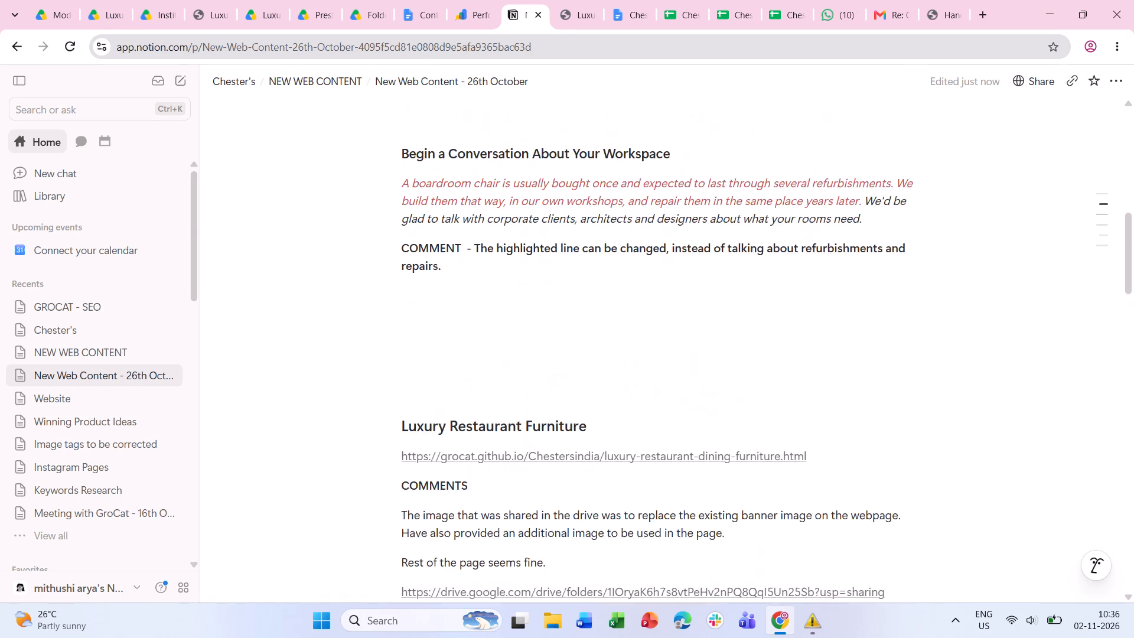
pyautogui.scroll(9, 946, 340)
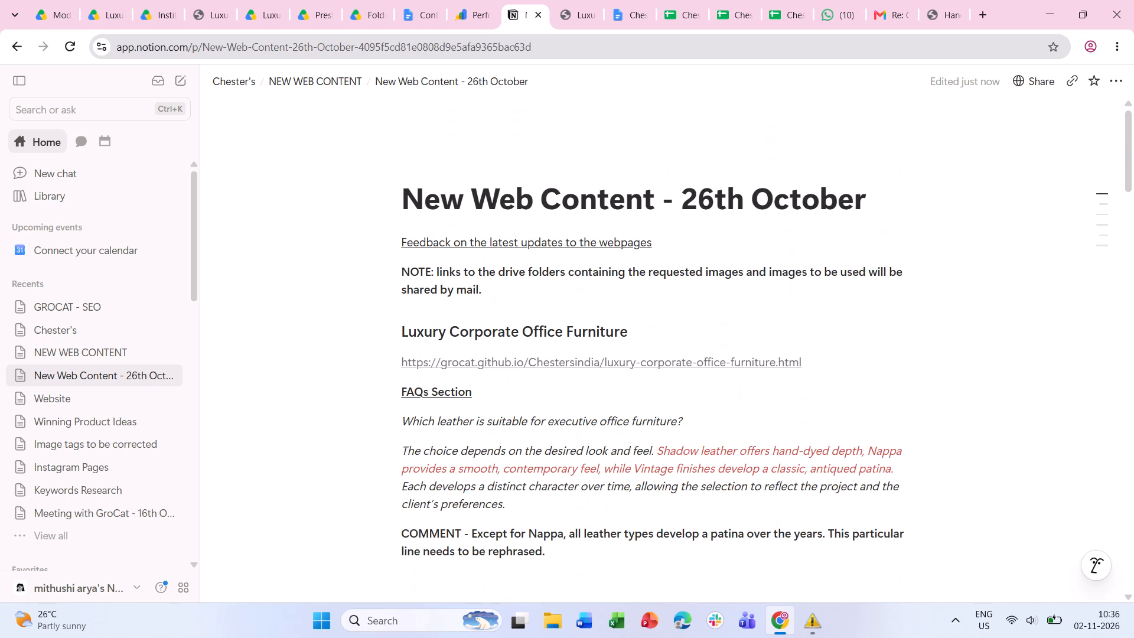
pyautogui.scroll(-2, 945, 340)
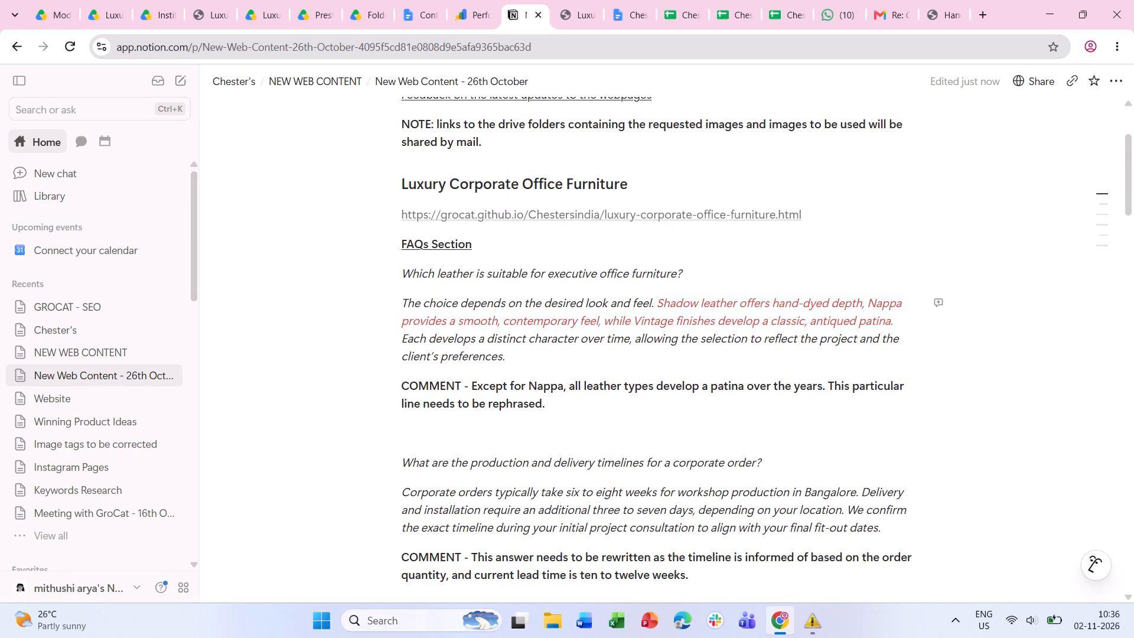
pyautogui.scroll(-3, 941, 340)
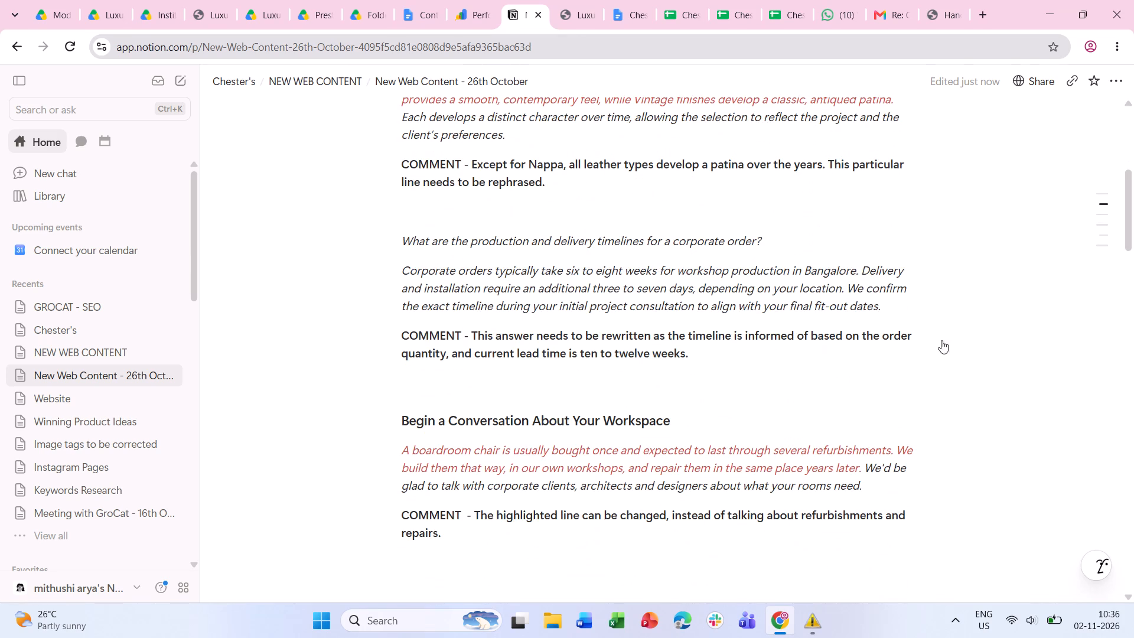
pyautogui.scroll(-2, 969, 396)
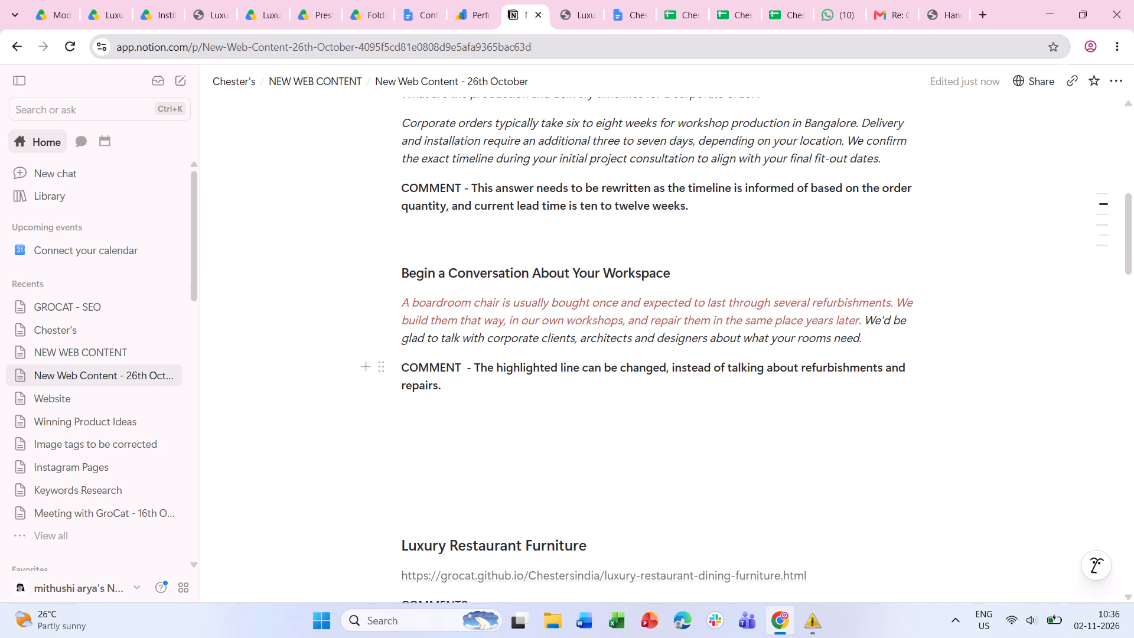
pyautogui.scroll(-3, 923, 444)
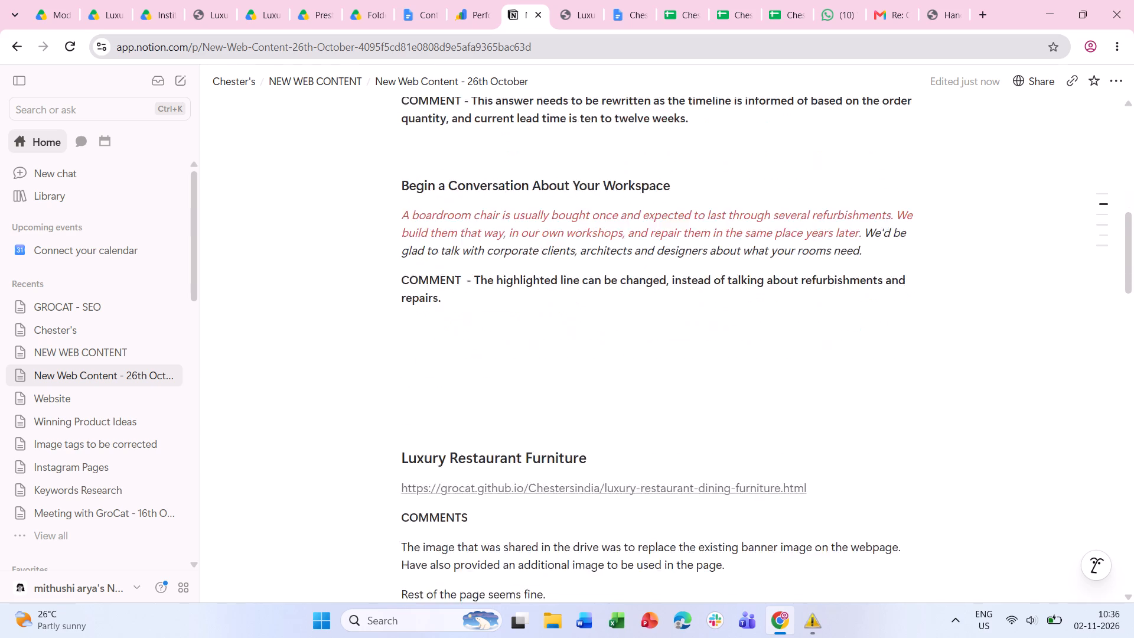